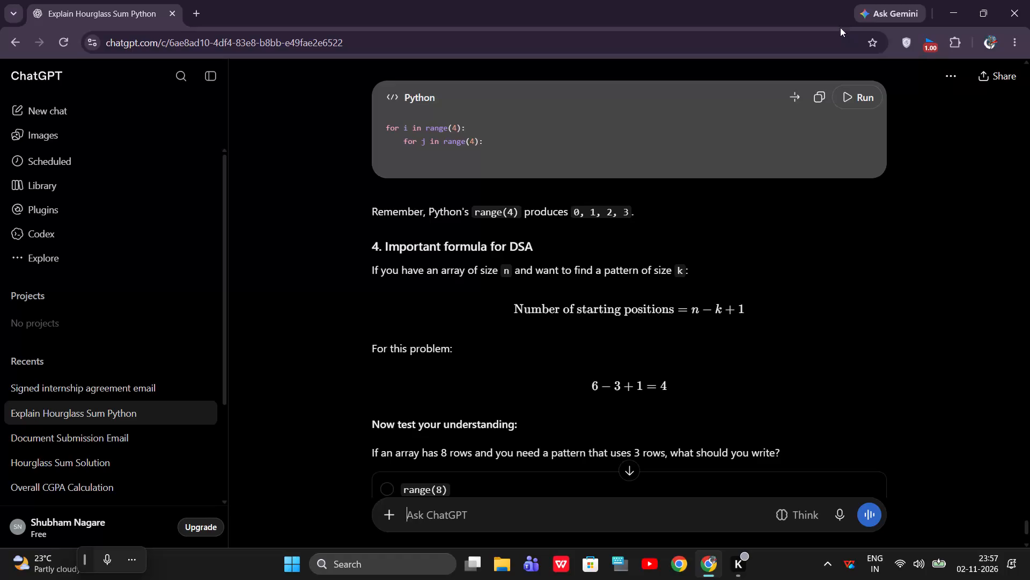
# Search Google for "digital" in a new browser tab.
pyautogui.click(193, 14)
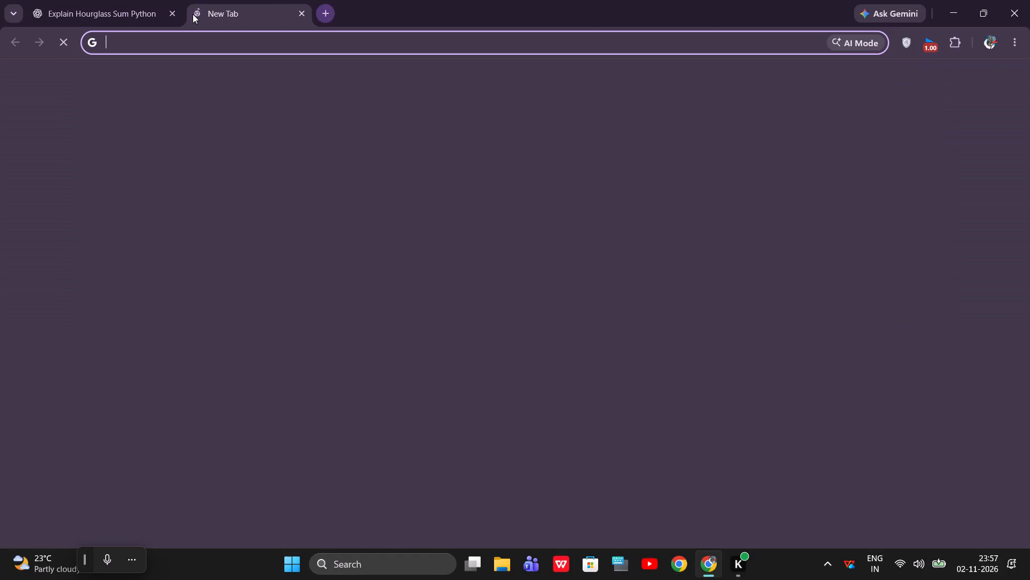
pyautogui.write('digital')
pyautogui.press('Return')
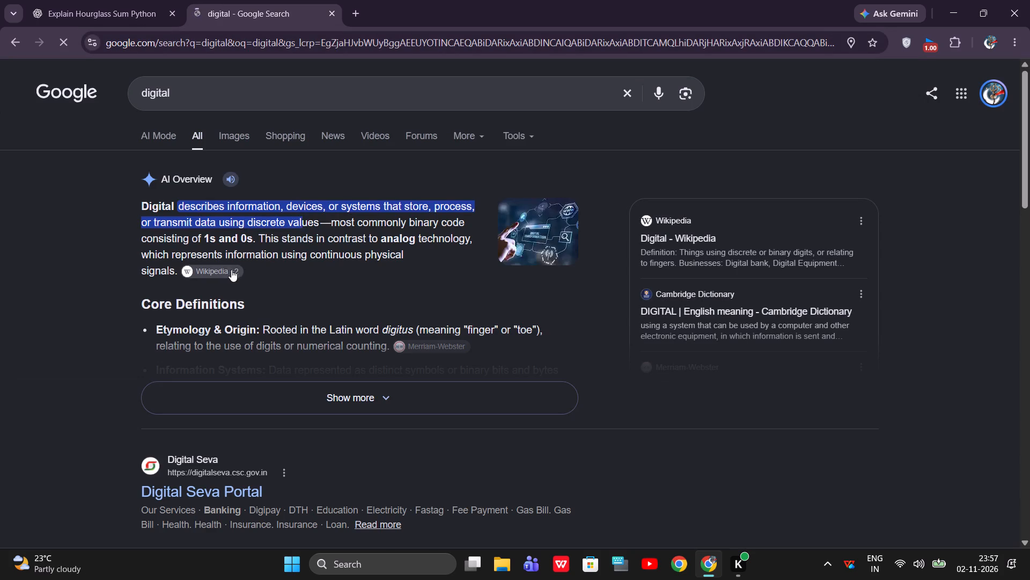
# Extend the Google search query to "digital 7".
pyautogui.click(196, 90)
pyautogui.press('space')
pyautogui.write('7')
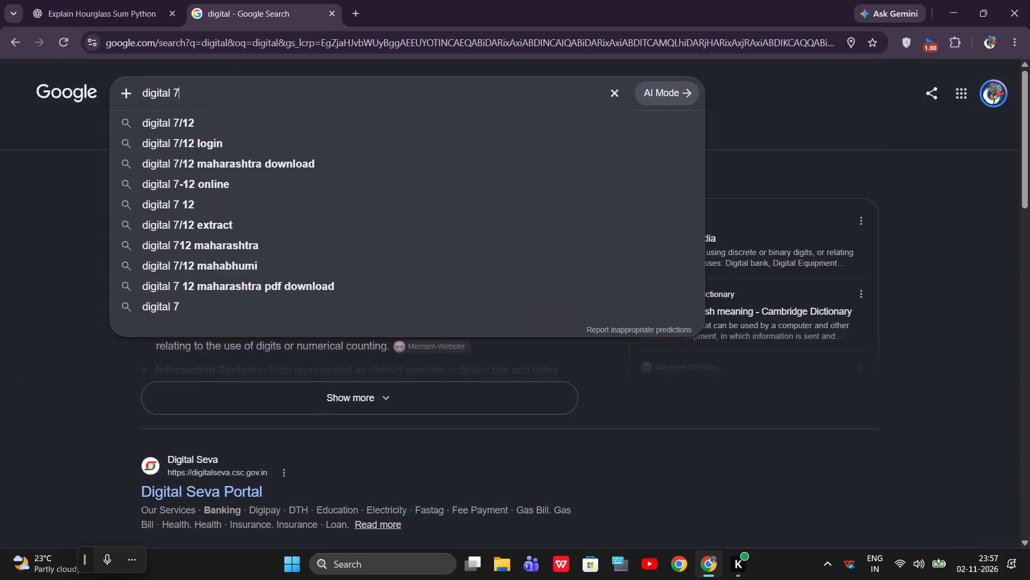
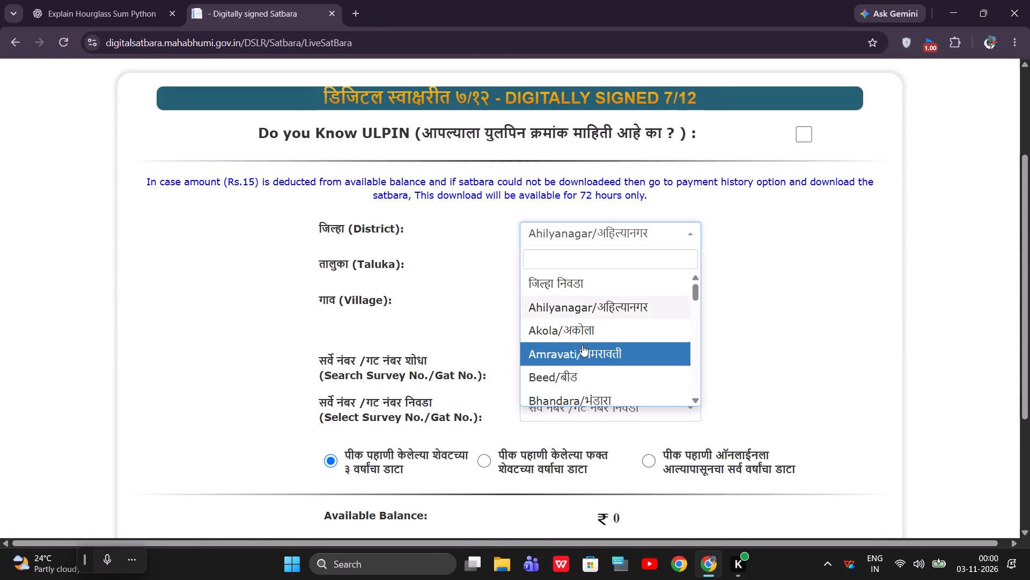
# Set the land record's district to Chhatrapati Sambhajinagar and its taluka to Vaijapur.
pyautogui.scroll(-1, 579, 348)
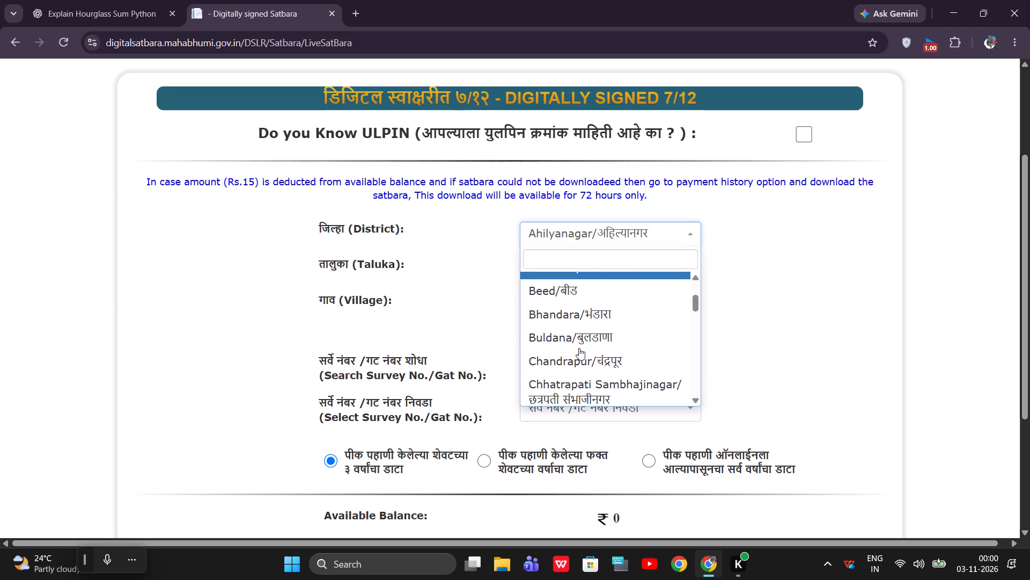
pyautogui.scroll(-1, 579, 348)
pyautogui.click(584, 376)
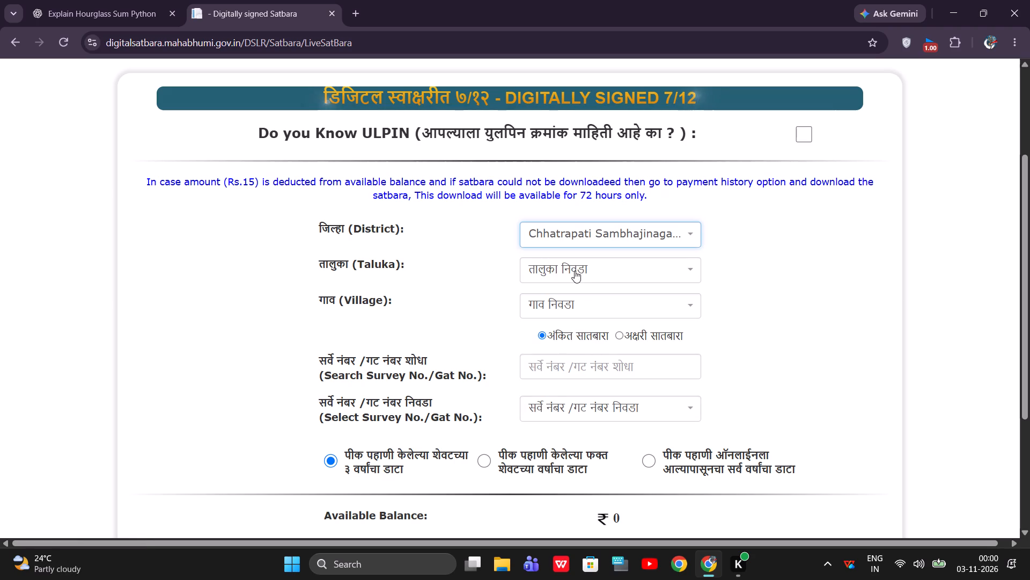
pyautogui.click(575, 271)
pyautogui.scroll(-2, 587, 404)
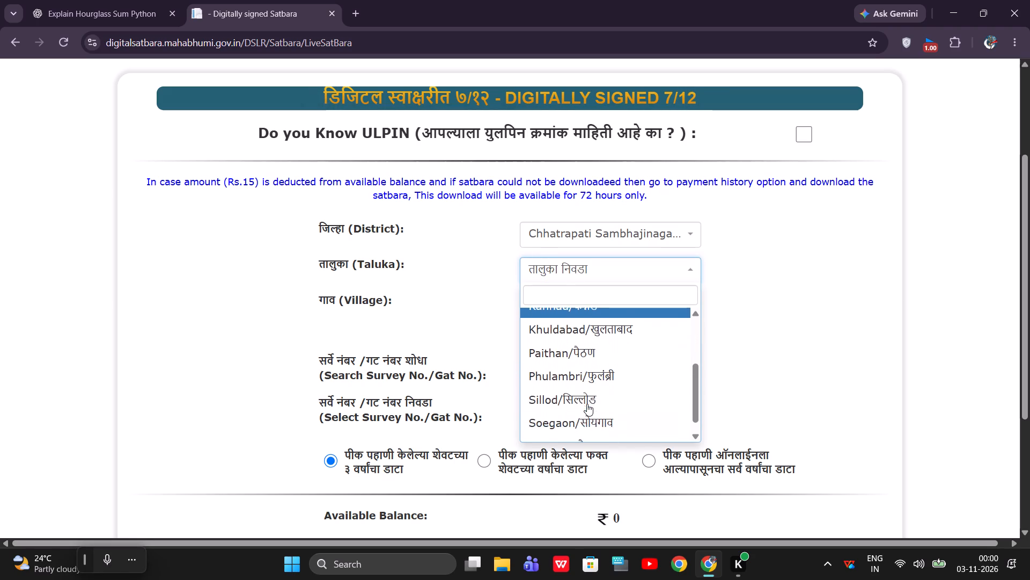
pyautogui.scroll(-3, 587, 404)
pyautogui.click(587, 430)
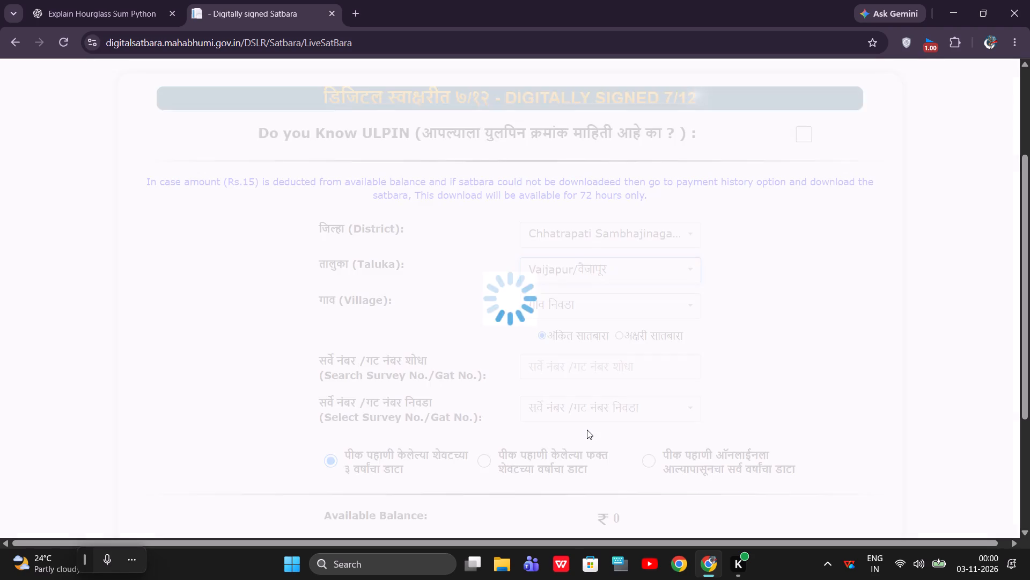
# Choose Vaijapur Gramin 2 as the village for the digitally signed 7/12 record.
pyautogui.click(591, 302)
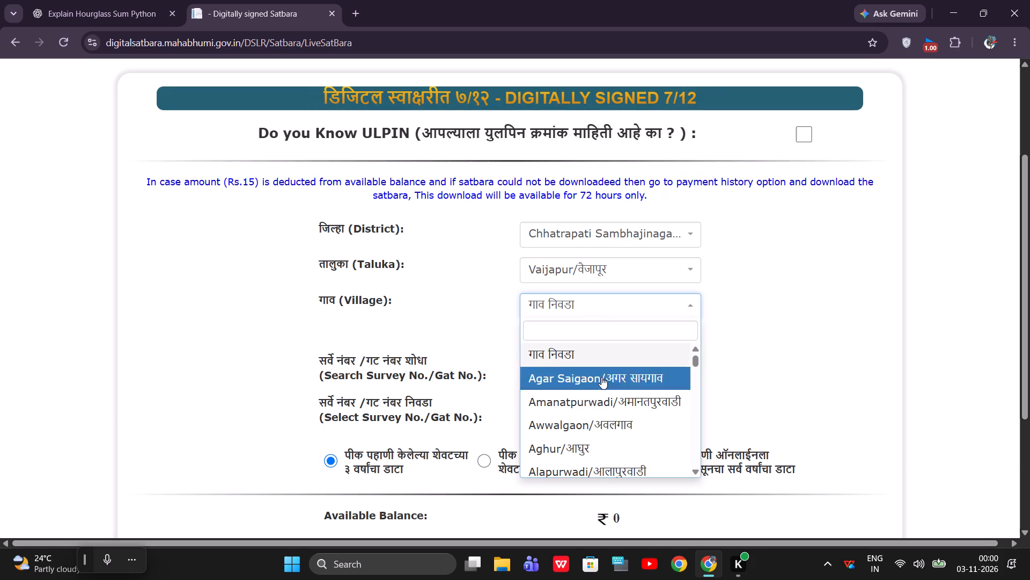
pyautogui.scroll(-8, 612, 430)
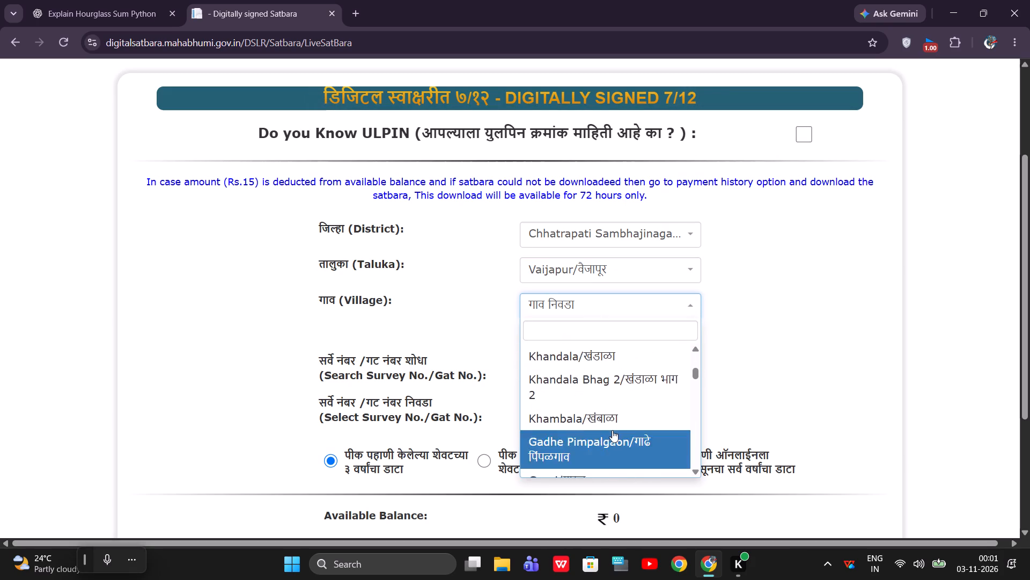
pyautogui.scroll(-9, 612, 430)
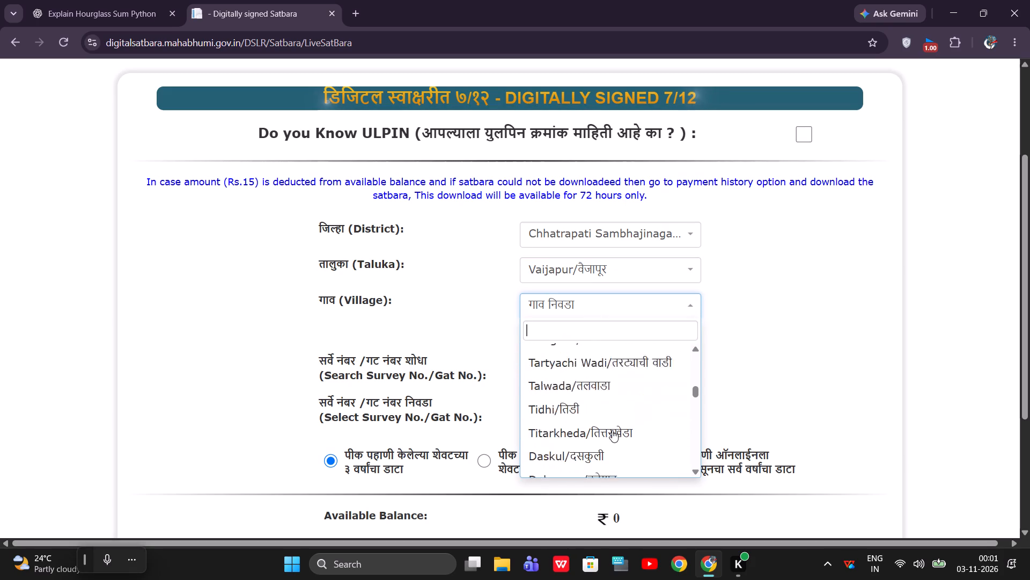
pyautogui.scroll(-8, 612, 430)
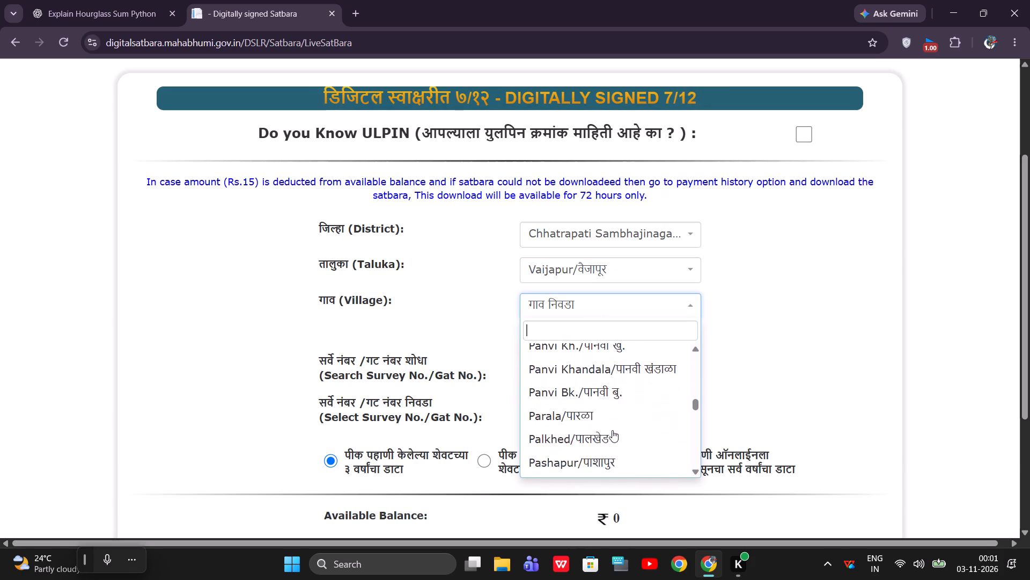
pyautogui.scroll(-8, 612, 430)
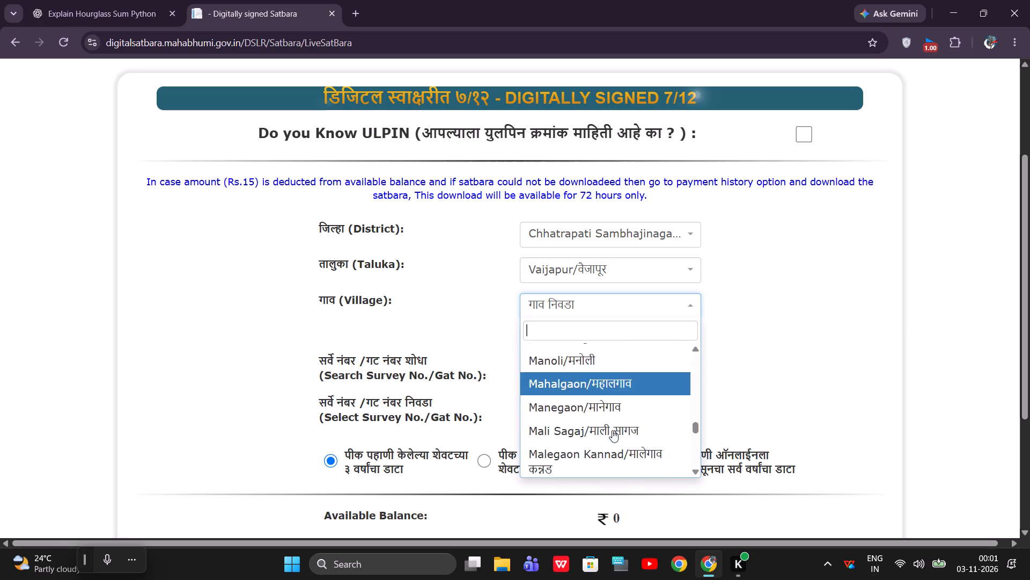
pyautogui.scroll(-8, 612, 430)
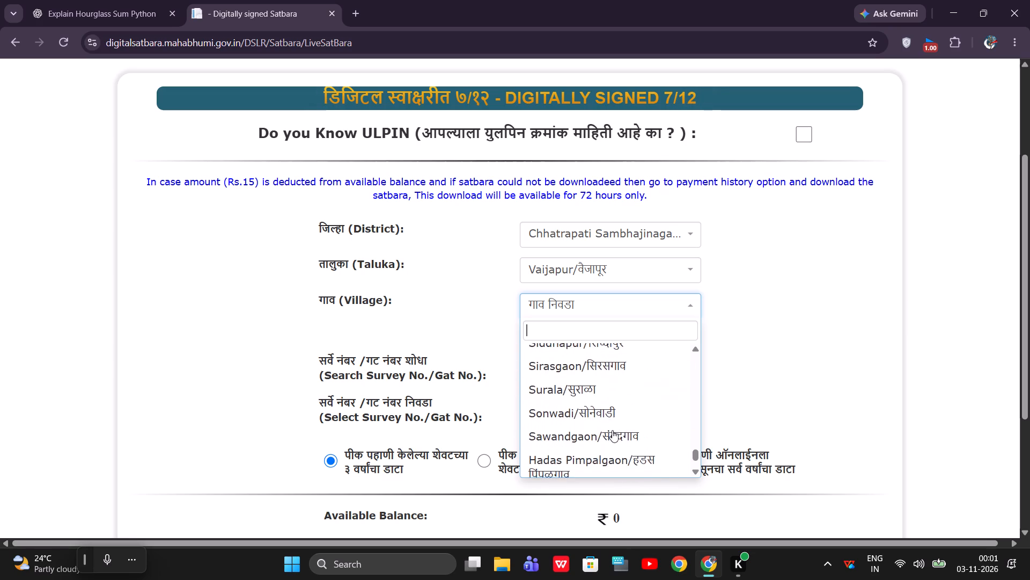
pyautogui.scroll(-8, 612, 430)
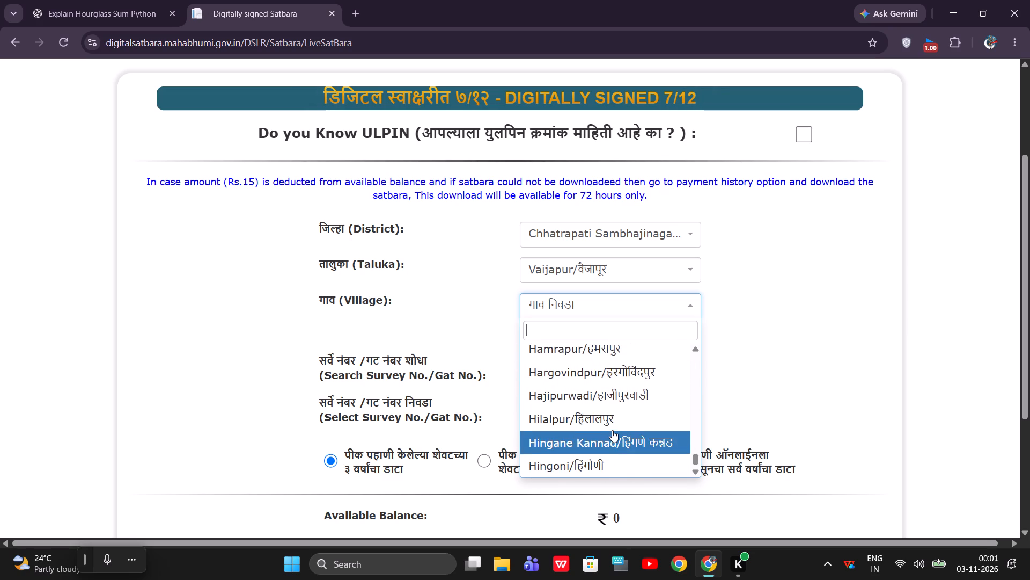
pyautogui.scroll(-3, 612, 430)
pyautogui.scroll(4, 600, 237)
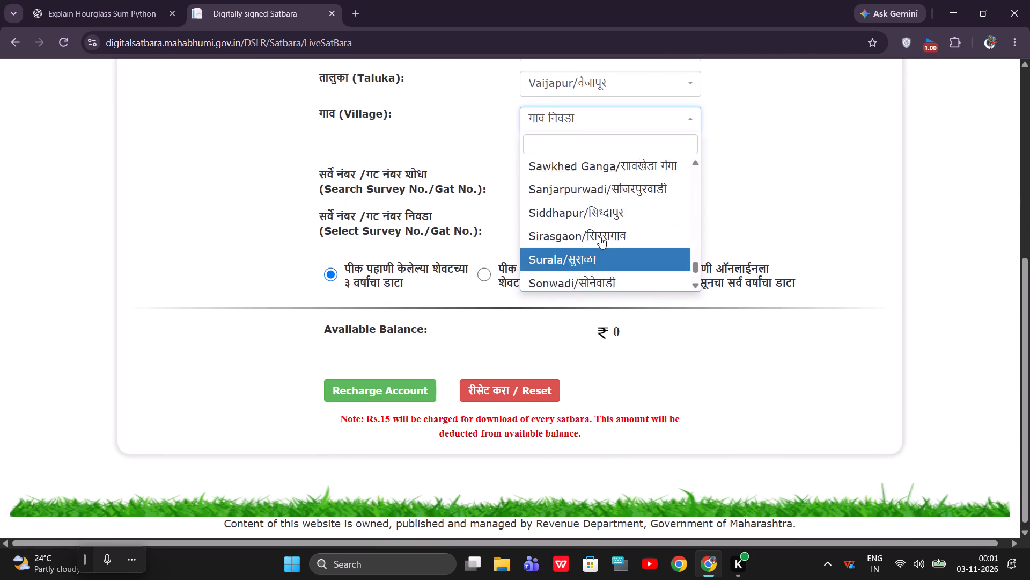
pyautogui.scroll(7, 600, 237)
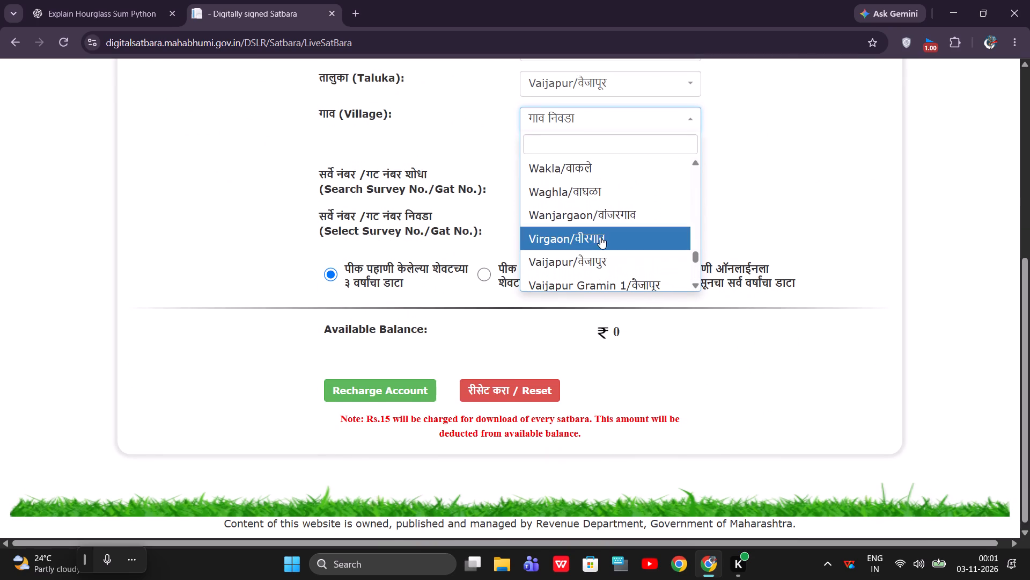
pyautogui.scroll(-1, 573, 266)
pyautogui.click(571, 263)
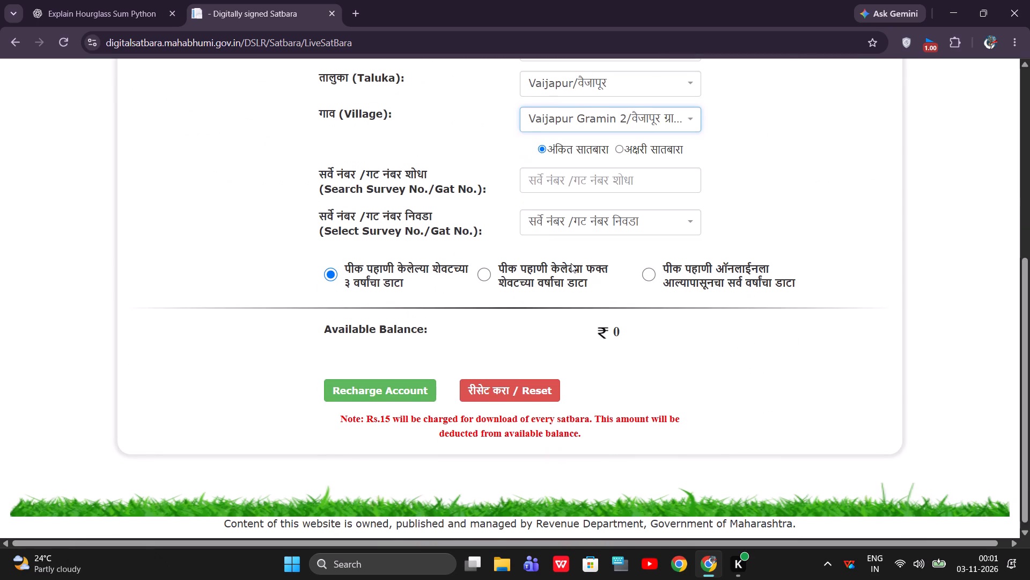
# Search for survey number 353, select 353/1 from the matches, and agree to download its digitally signed satbara.
pyautogui.click(560, 178)
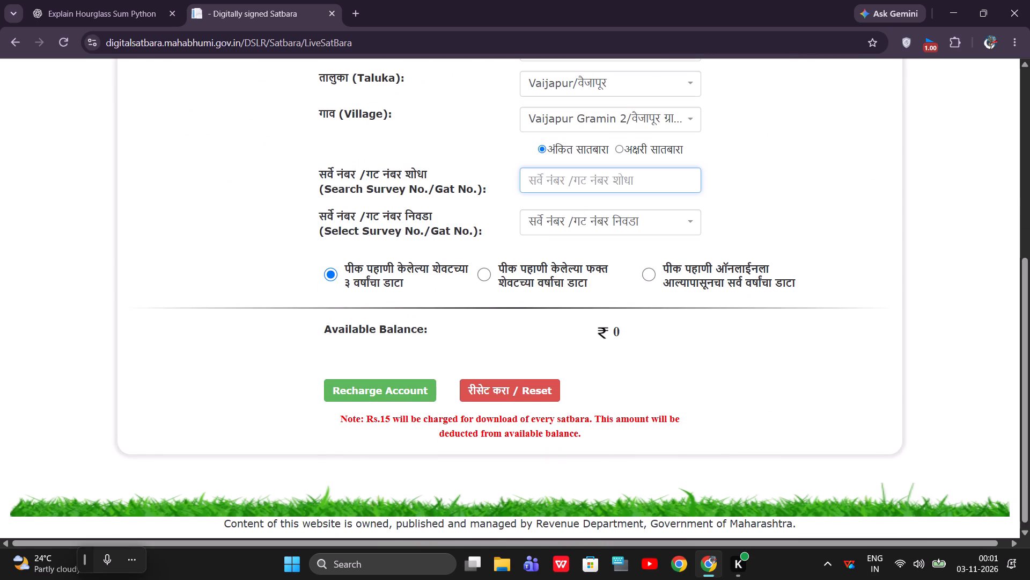
pyautogui.press('3')
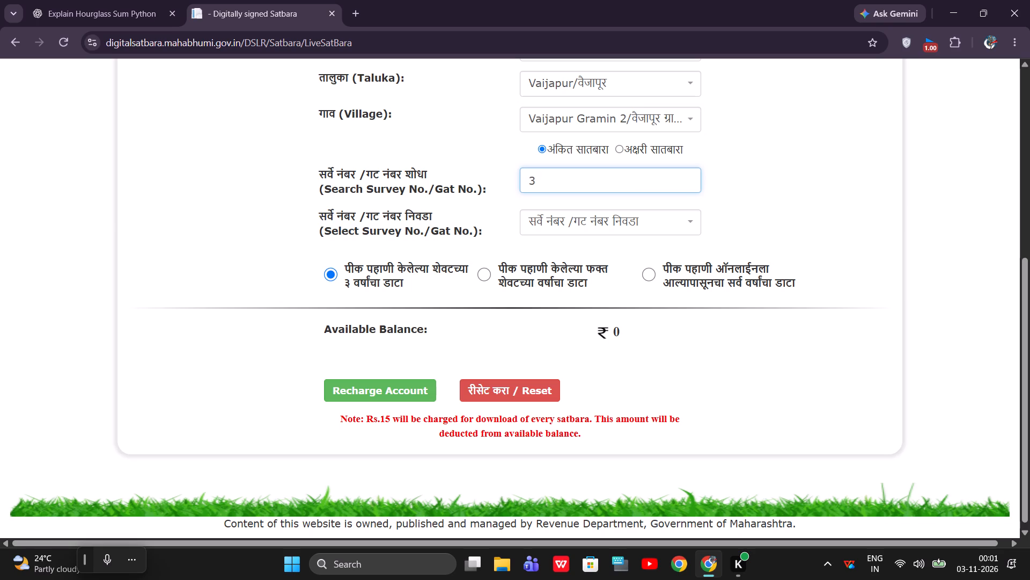
pyautogui.write('53')
pyautogui.click(660, 221)
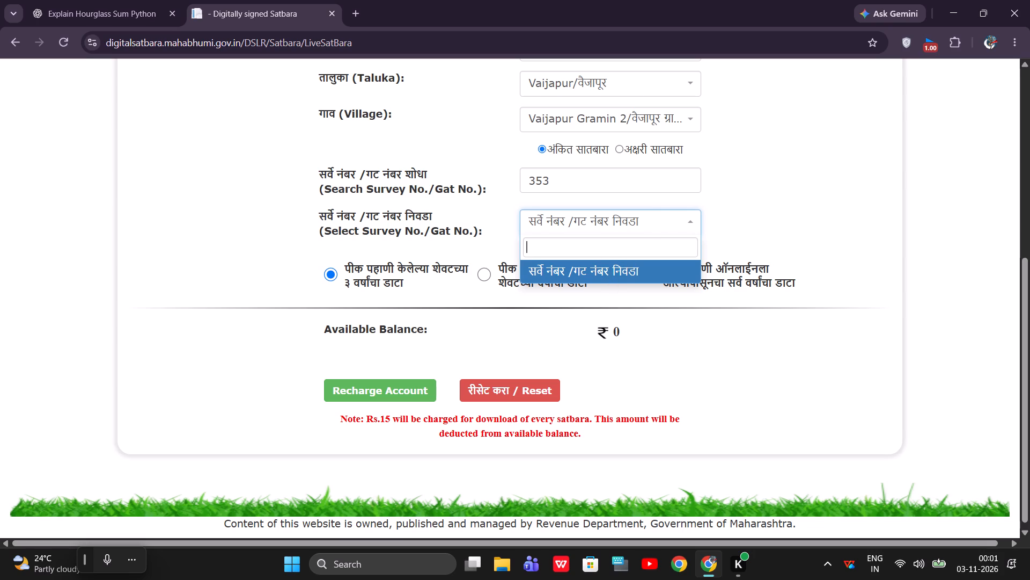
pyautogui.write('351')
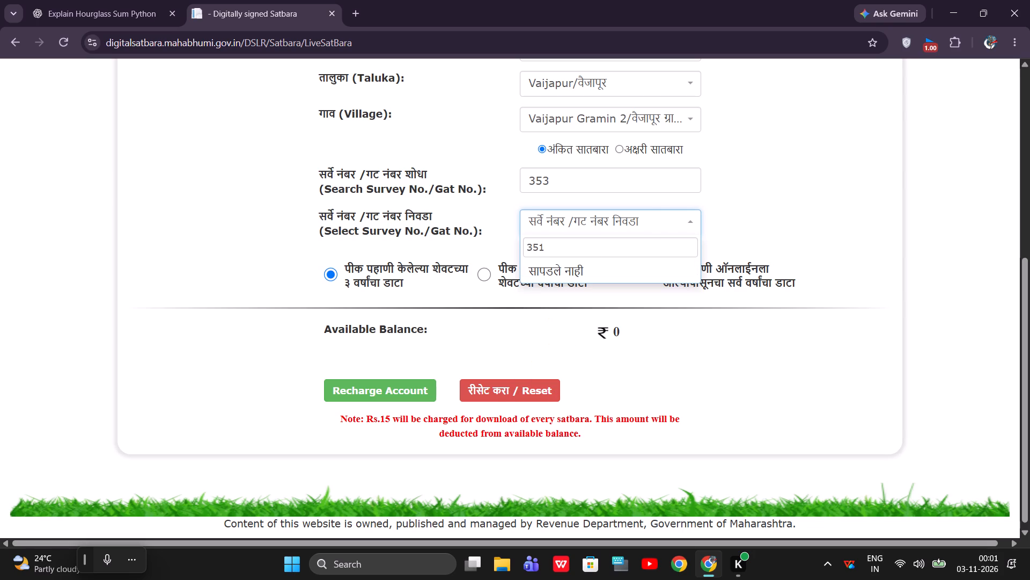
pyautogui.press('BackSpace')
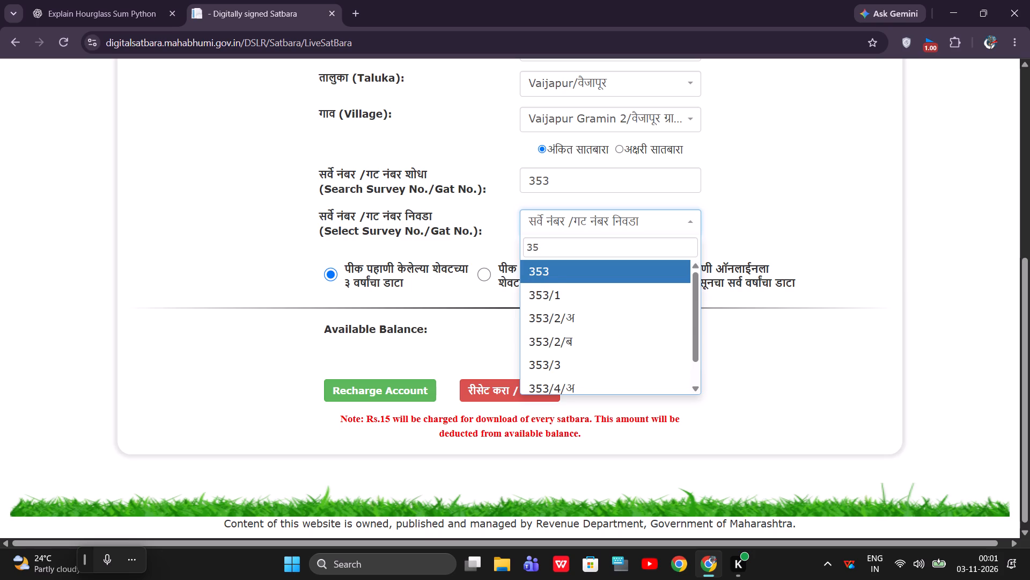
pyautogui.click(575, 294)
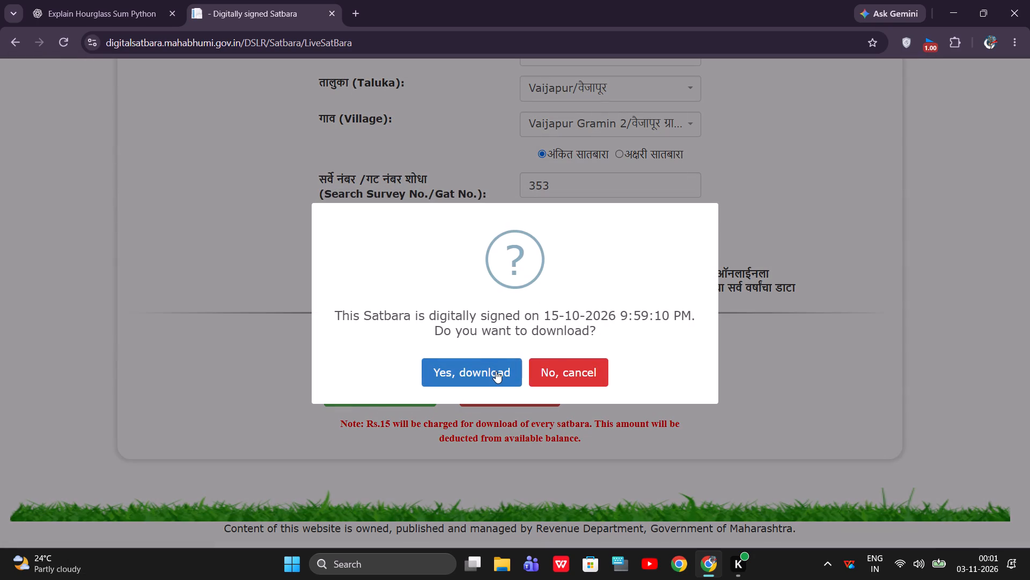
pyautogui.click(496, 371)
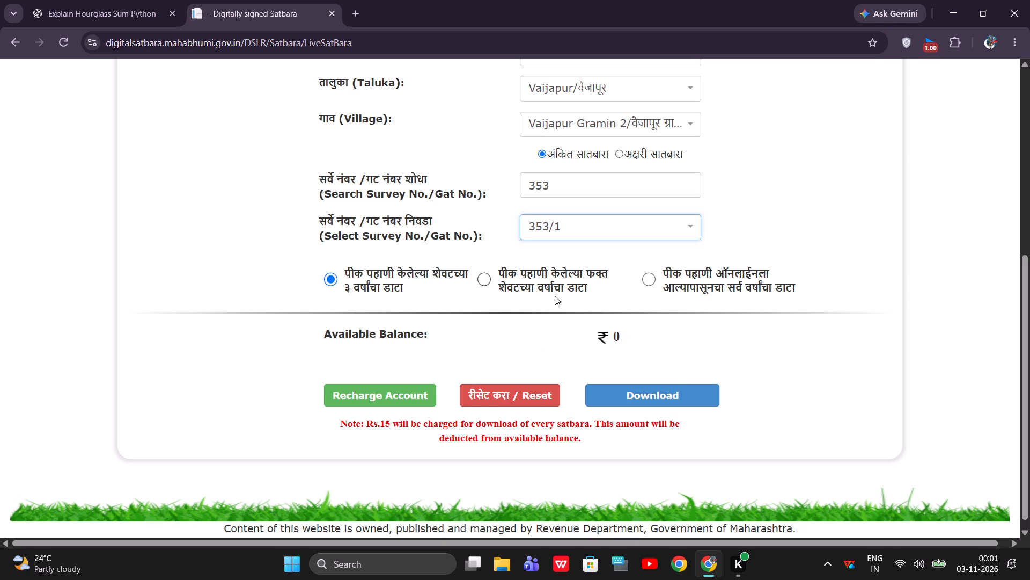
# Start an account recharge of Rs. 60 and proceed to payment through the SBI gateway.
pyautogui.click(413, 393)
pyautogui.scroll(-2, 449, 405)
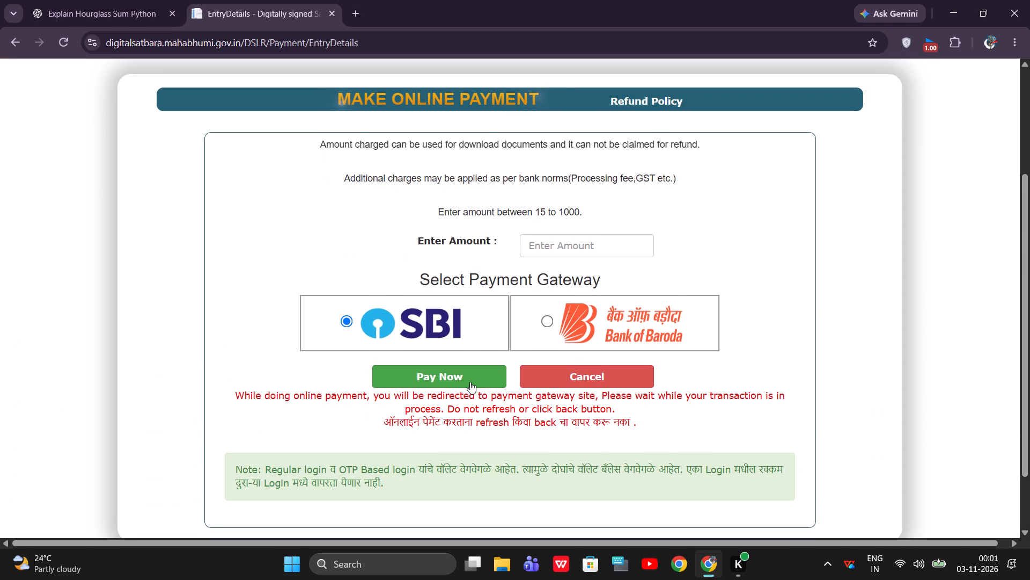
pyautogui.click(555, 243)
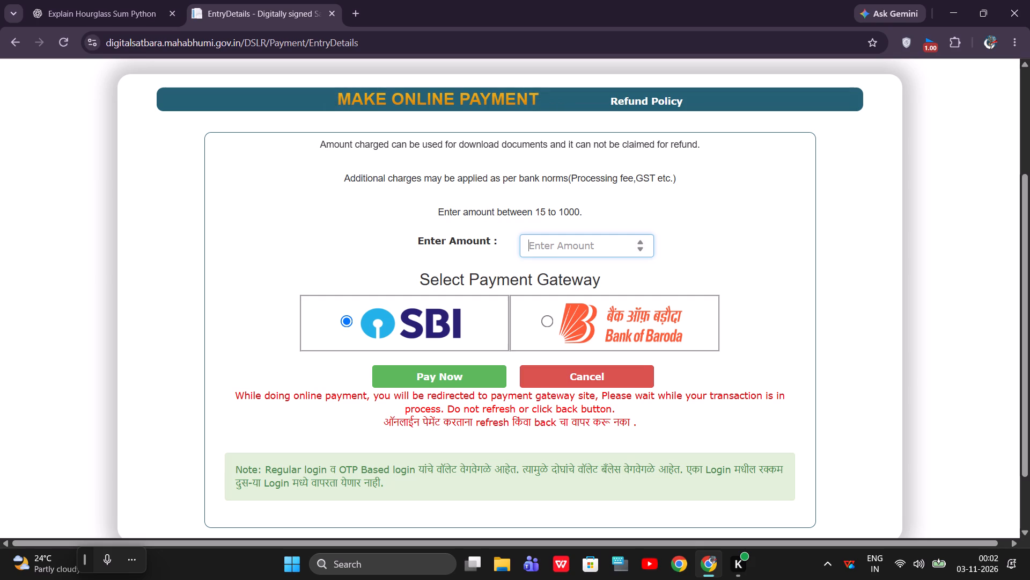
pyautogui.write('60')
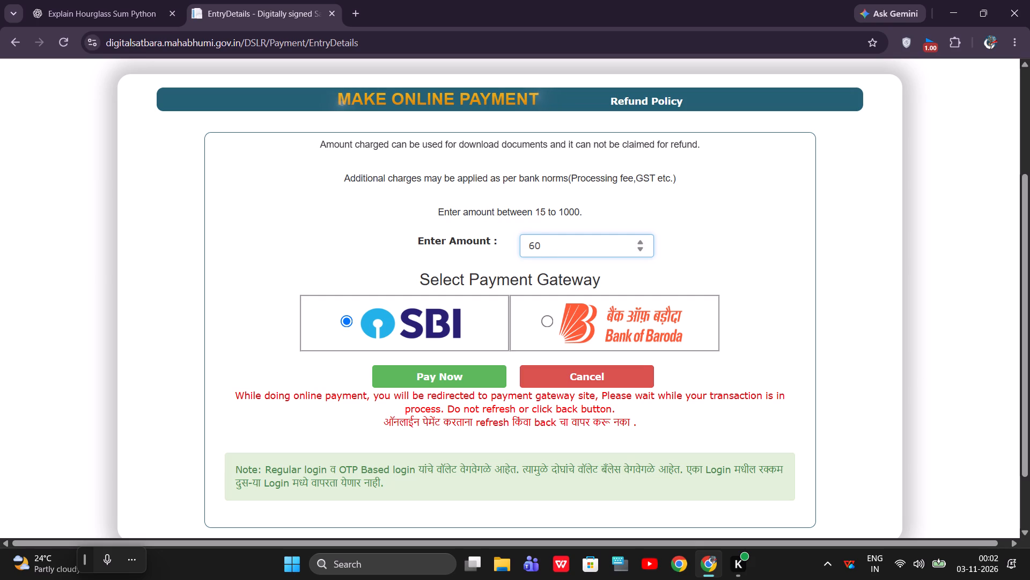
pyautogui.click(461, 369)
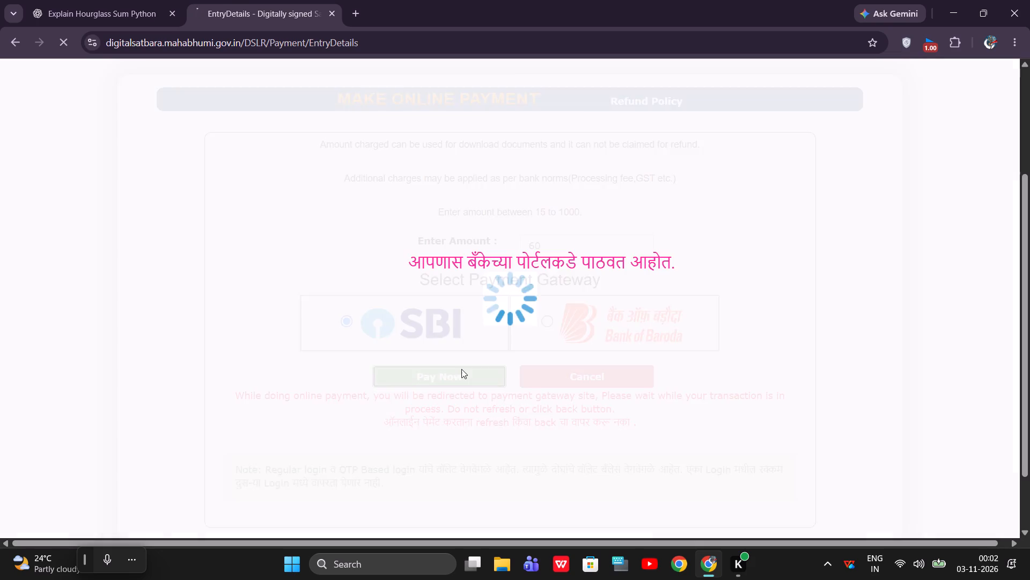
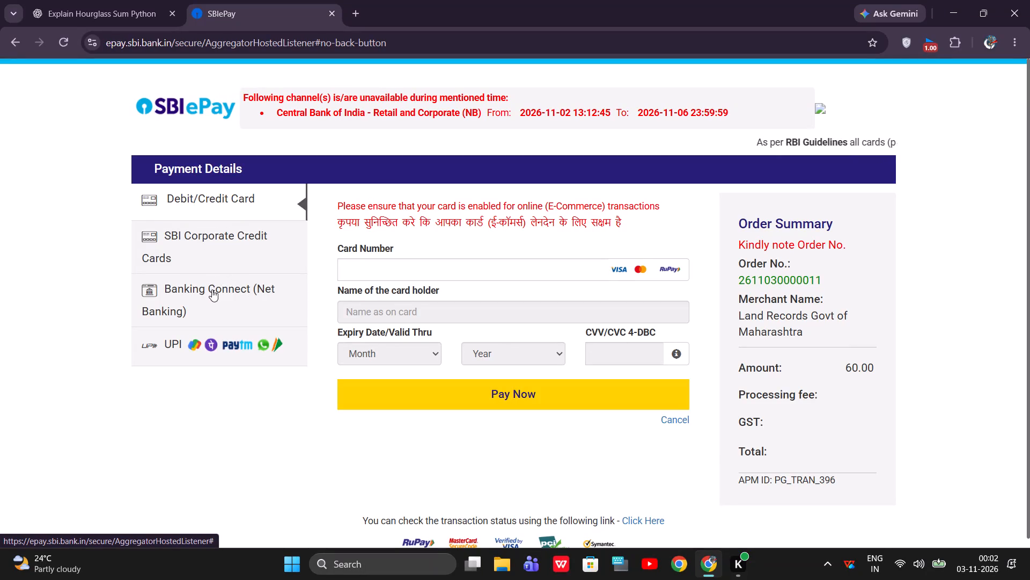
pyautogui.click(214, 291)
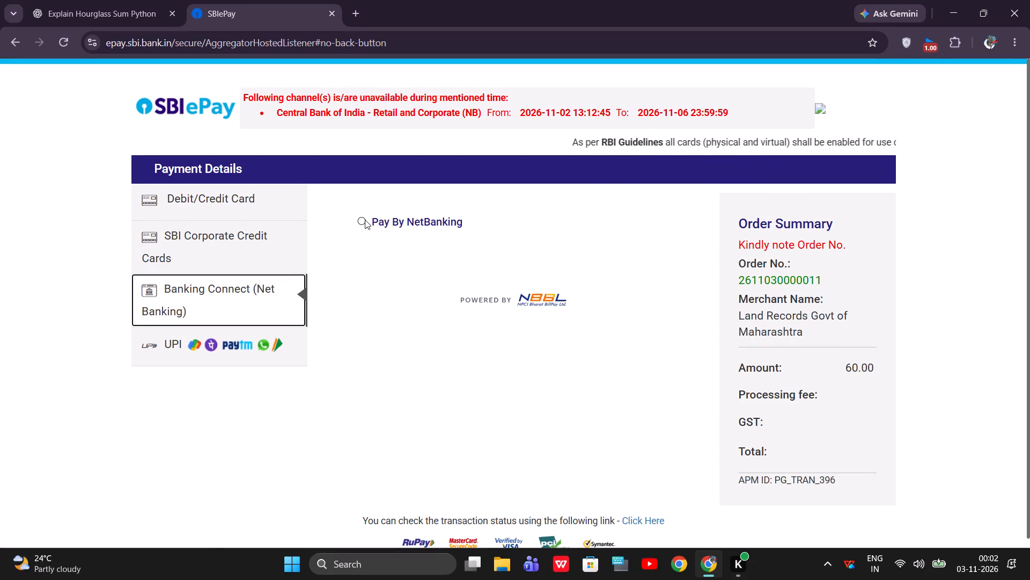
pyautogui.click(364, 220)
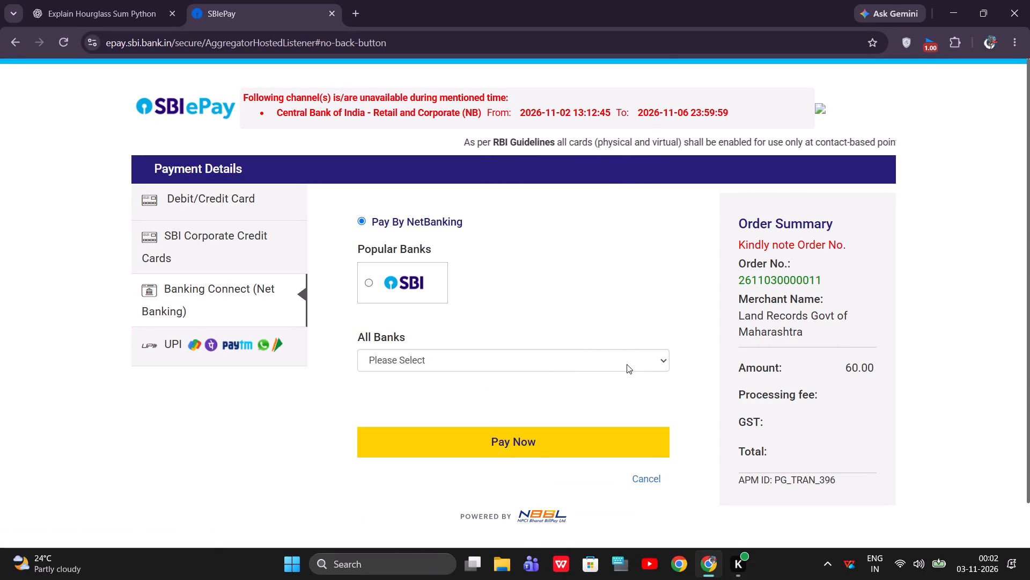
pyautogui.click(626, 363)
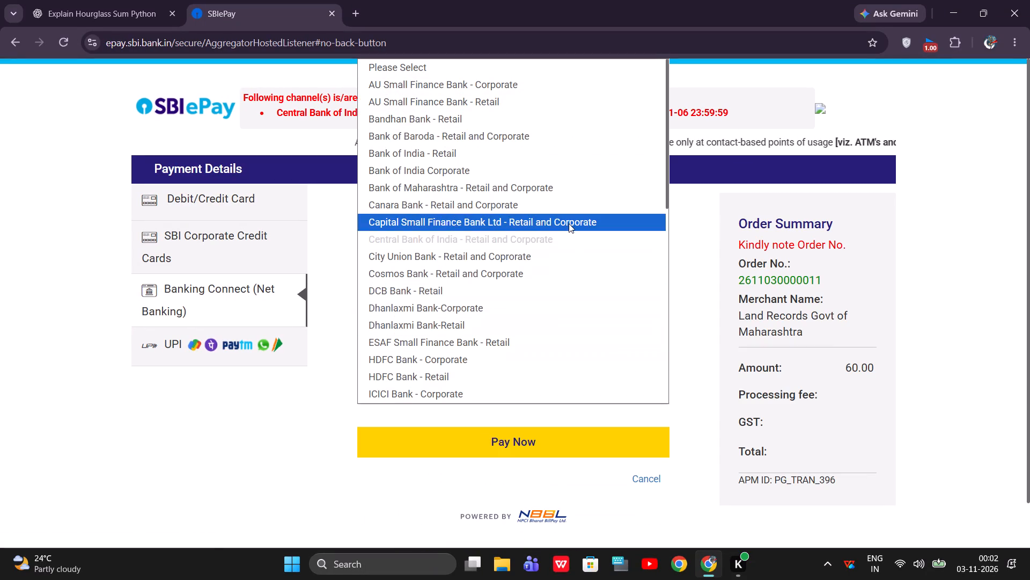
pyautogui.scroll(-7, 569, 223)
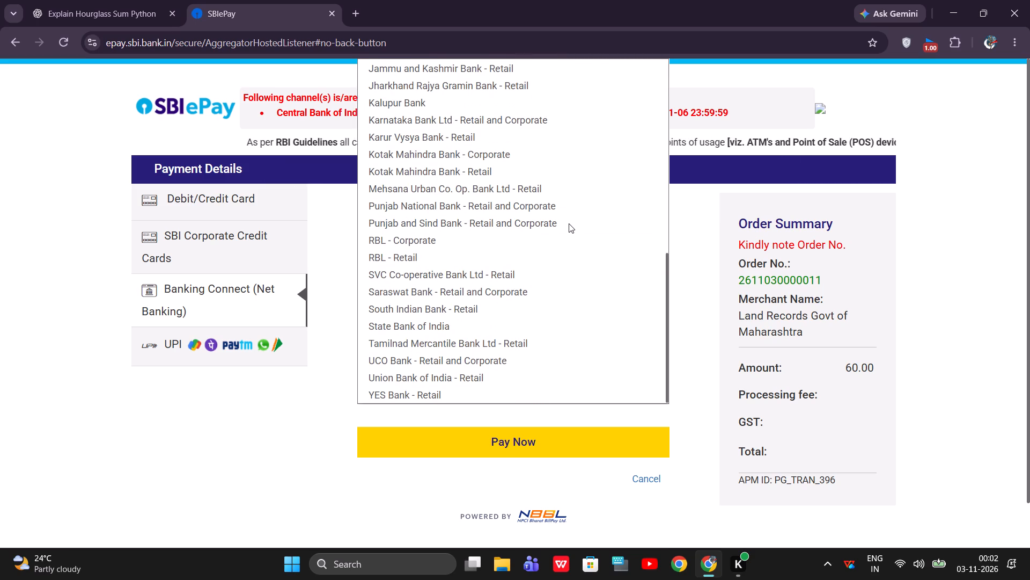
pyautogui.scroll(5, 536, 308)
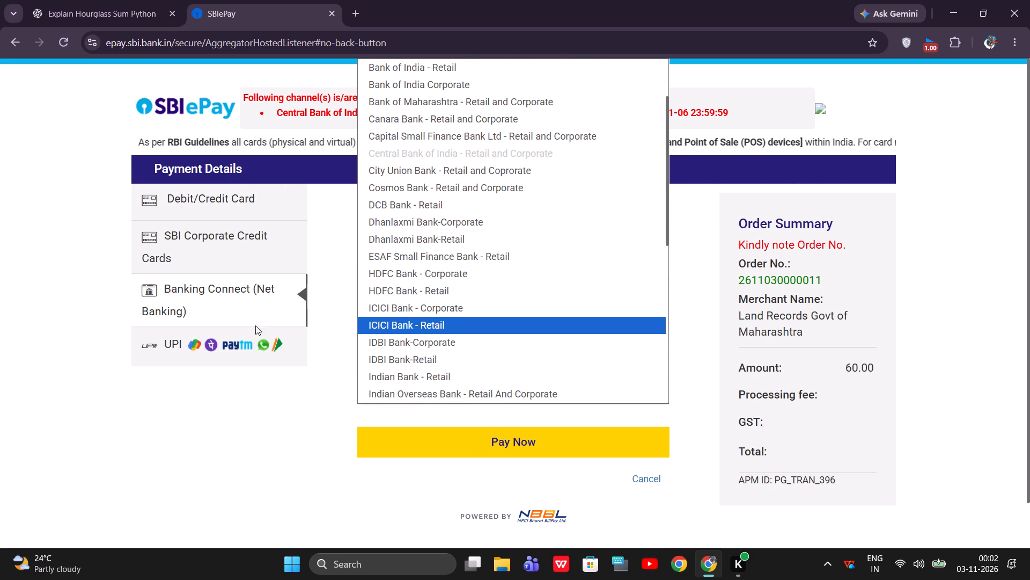
# Choose UPI QR as the payment method for the Rs. 60 recharge and proceed to the payment QR code.
pyautogui.click(186, 345)
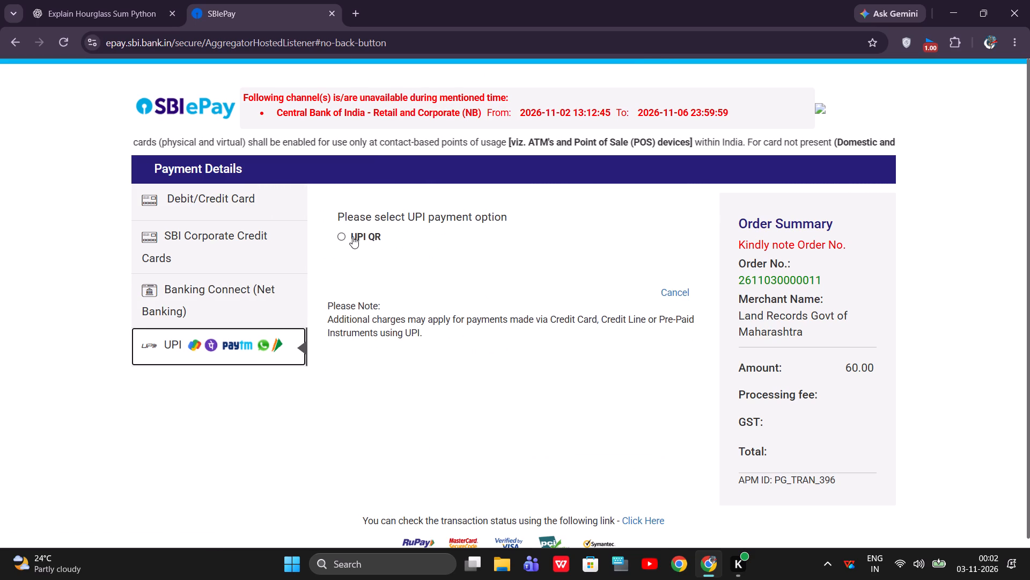
pyautogui.click(348, 236)
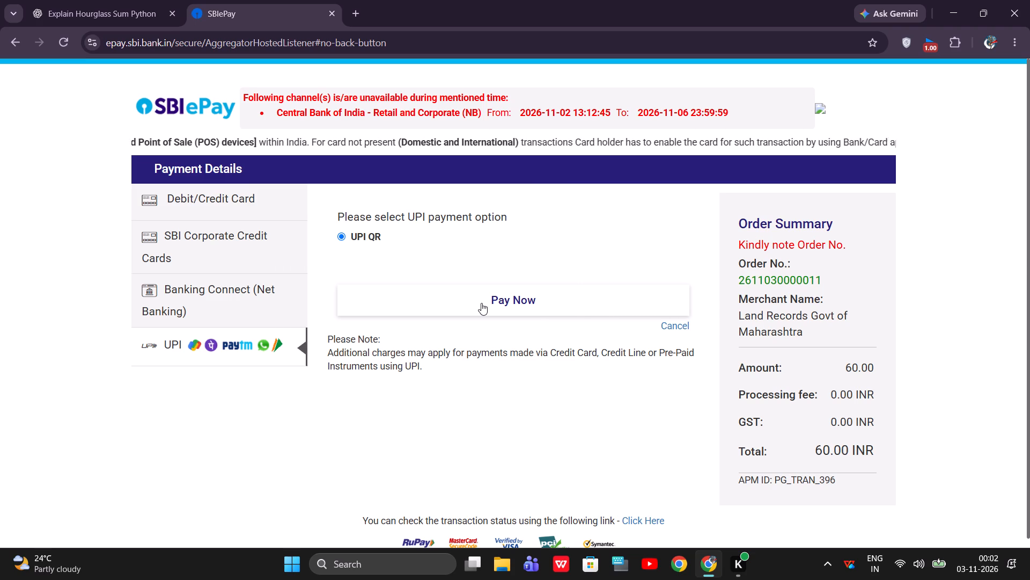
pyautogui.scroll(1, 481, 303)
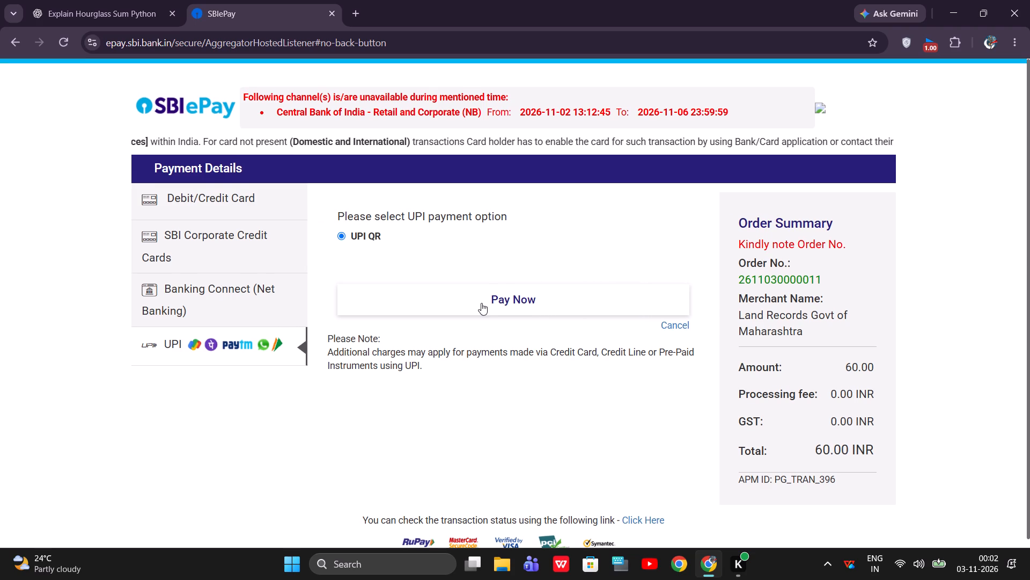
pyautogui.scroll(-1, 690, 368)
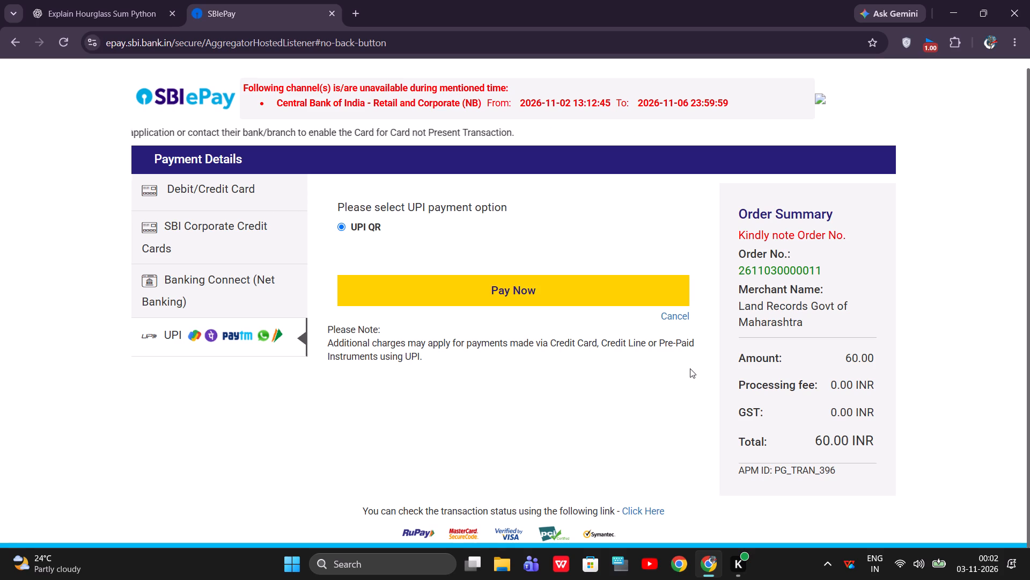
pyautogui.click(585, 299)
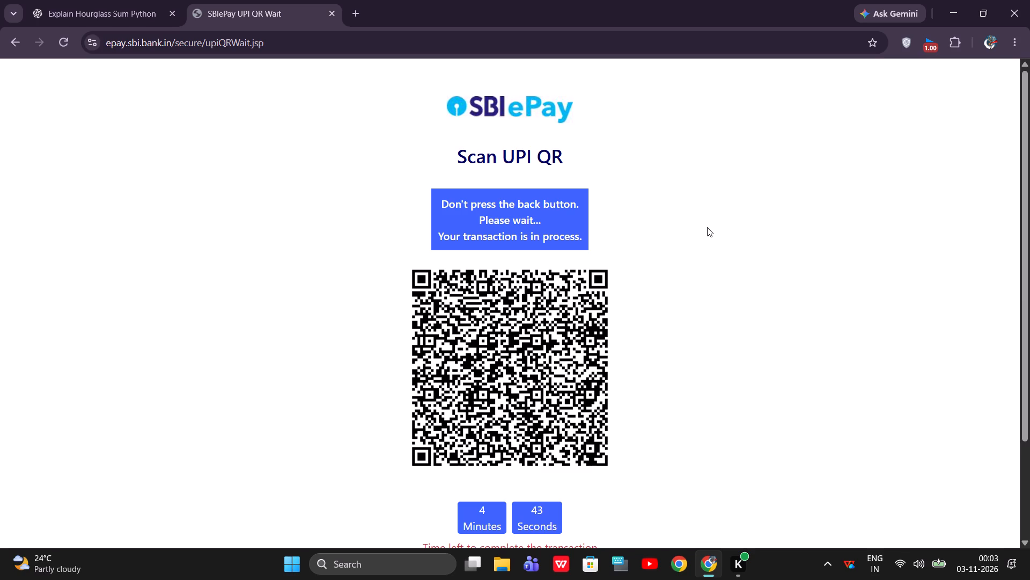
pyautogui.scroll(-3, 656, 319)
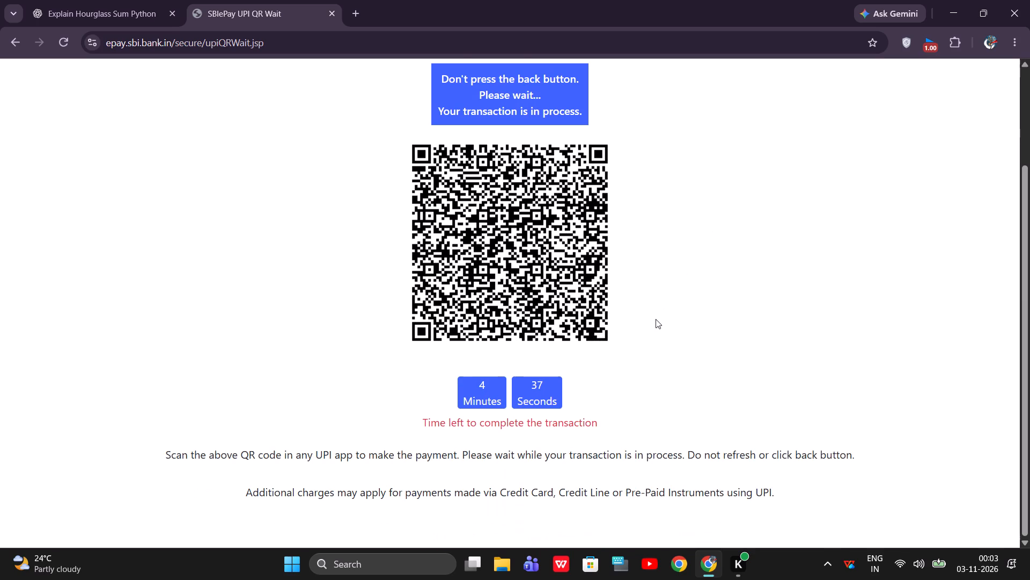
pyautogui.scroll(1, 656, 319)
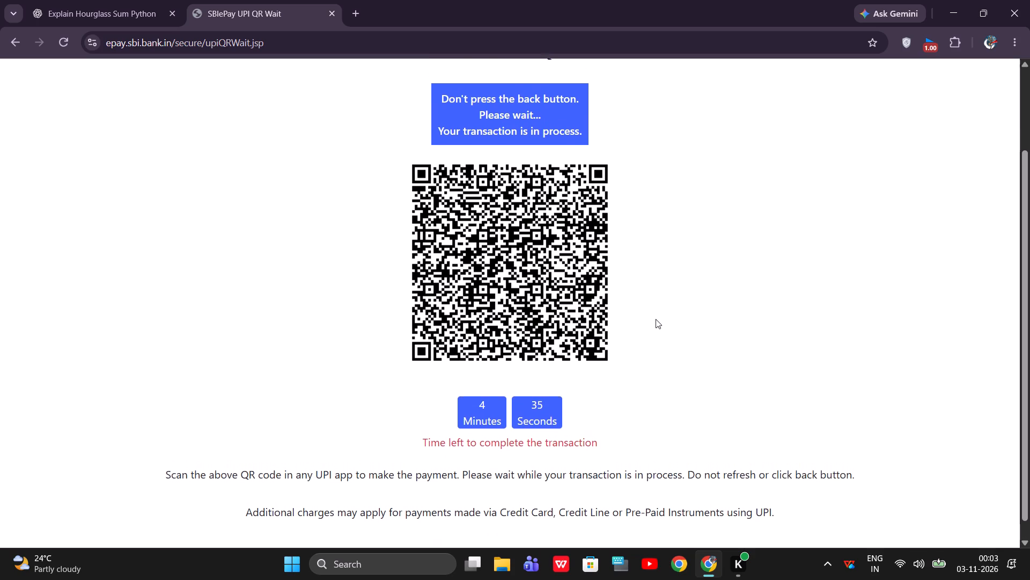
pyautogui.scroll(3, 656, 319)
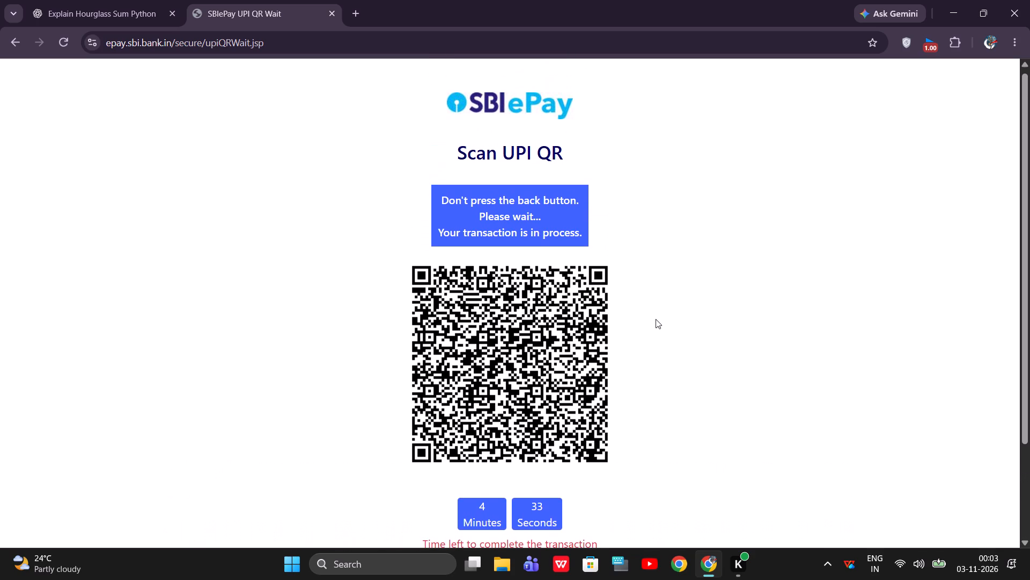
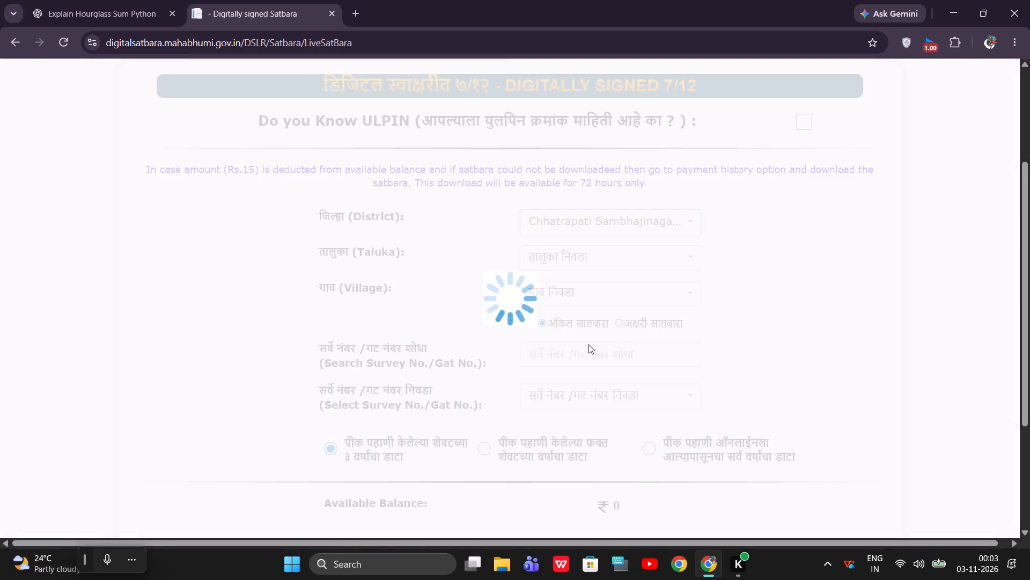
# Select Vaijapur as the taluka in the digitally signed 7/12 form.
pyautogui.click(567, 252)
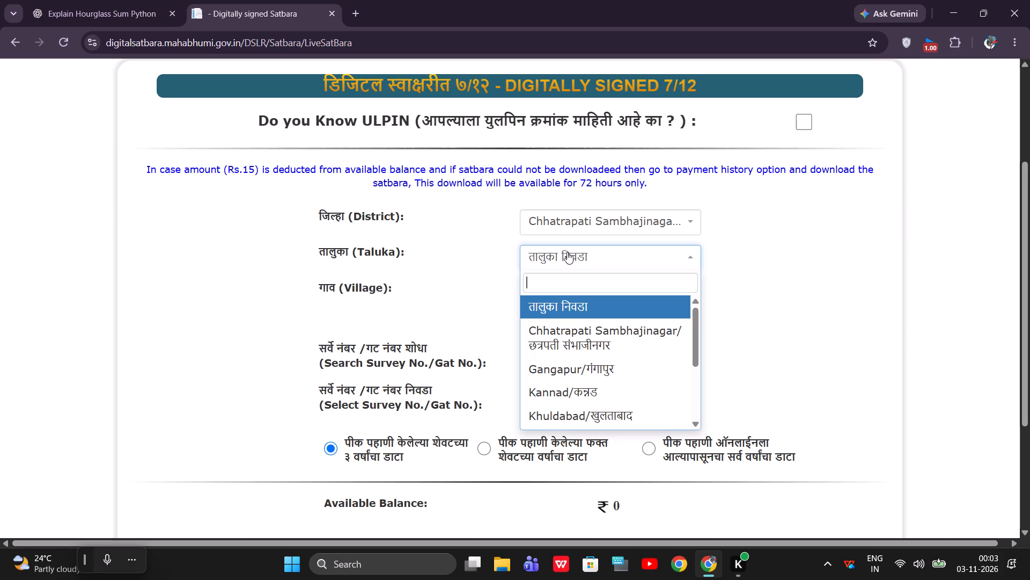
pyautogui.scroll(-2, 588, 440)
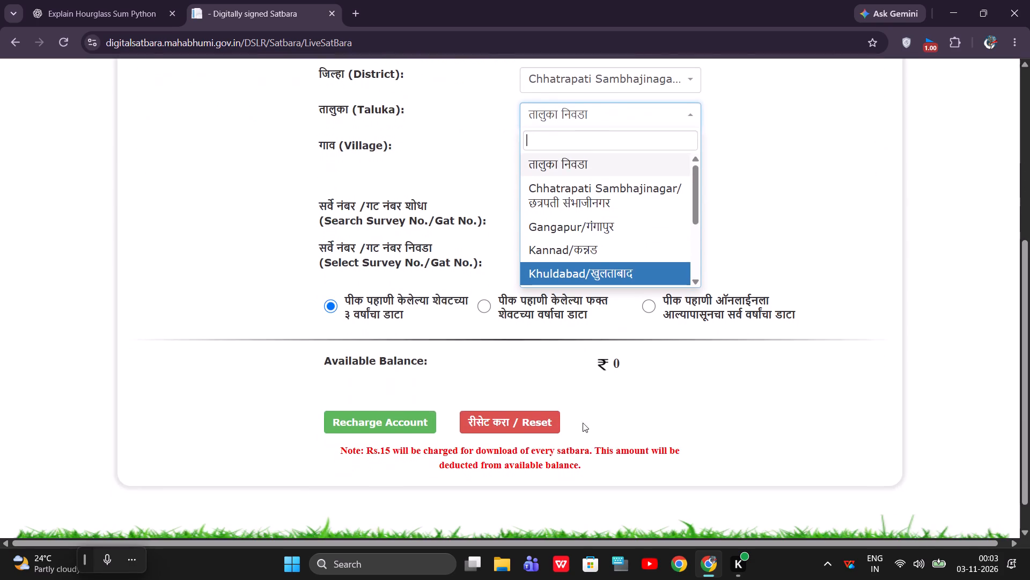
pyautogui.scroll(2, 572, 376)
pyautogui.scroll(-7, 574, 353)
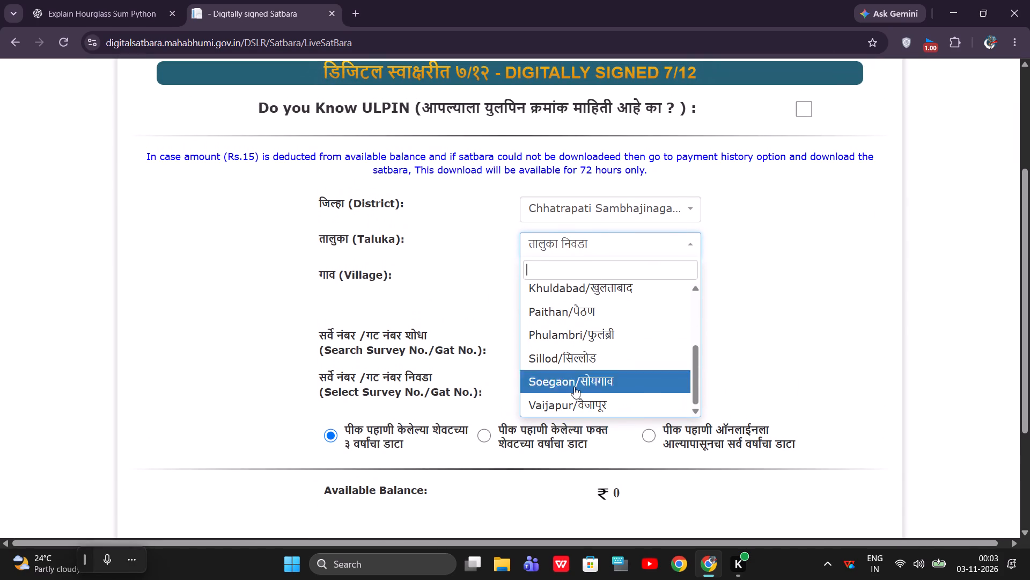
pyautogui.click(575, 410)
# Select Vaijapur Gramin 2 as the village for the 7/12 record.
pyautogui.click(577, 278)
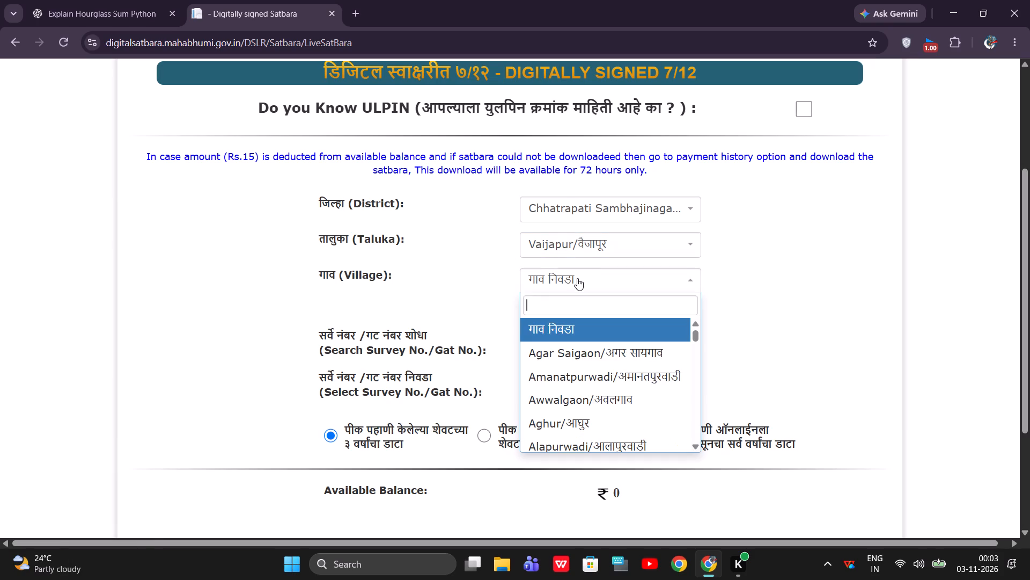
pyautogui.scroll(-13, 597, 392)
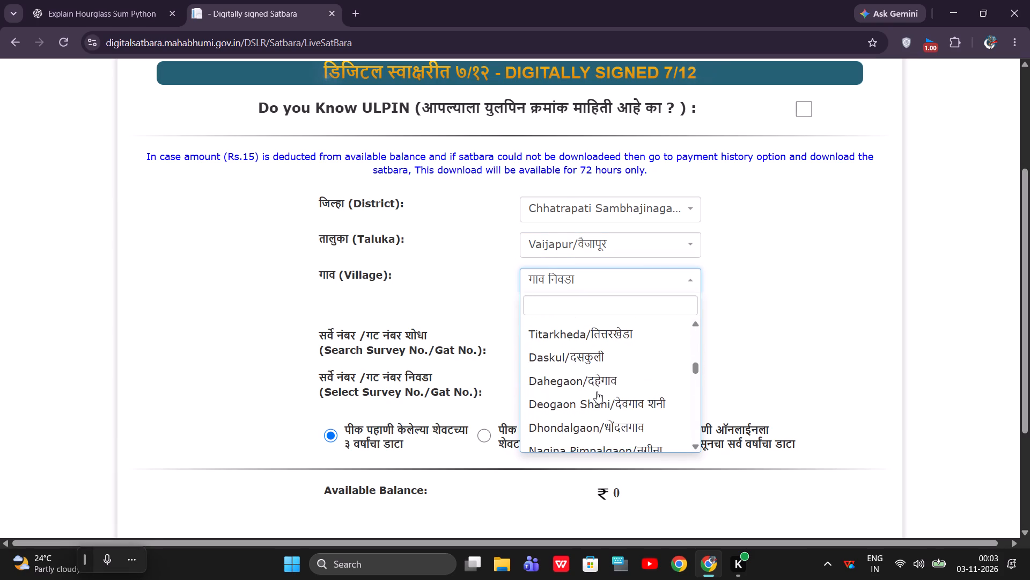
pyautogui.scroll(-9, 597, 392)
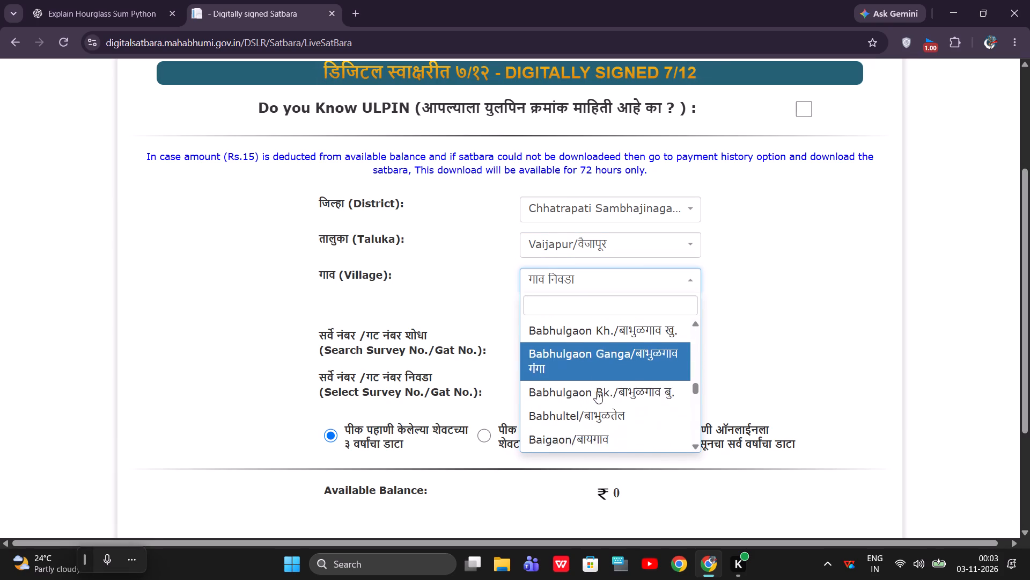
pyautogui.scroll(-14, 597, 392)
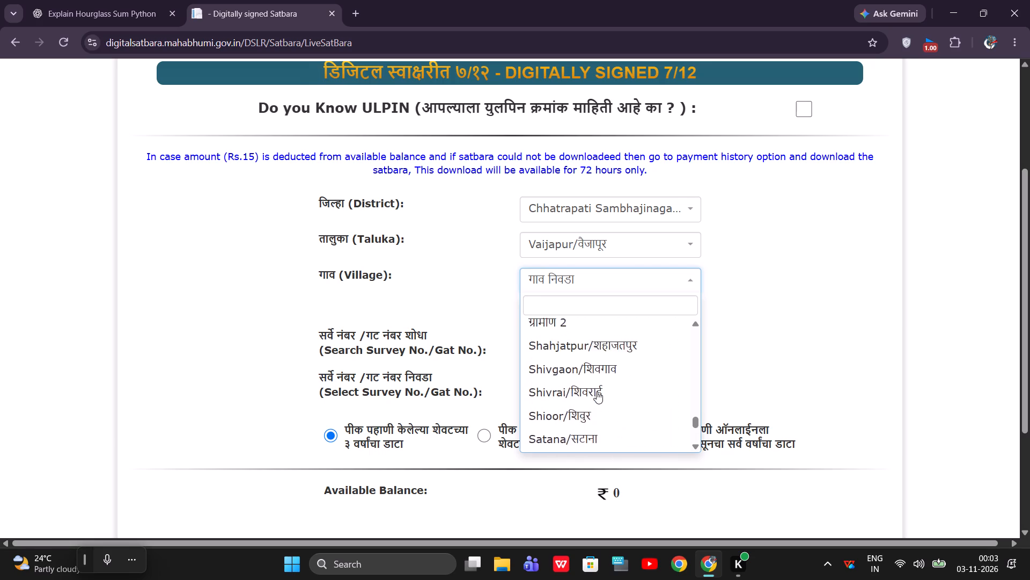
pyautogui.scroll(1, 597, 392)
pyautogui.click(593, 383)
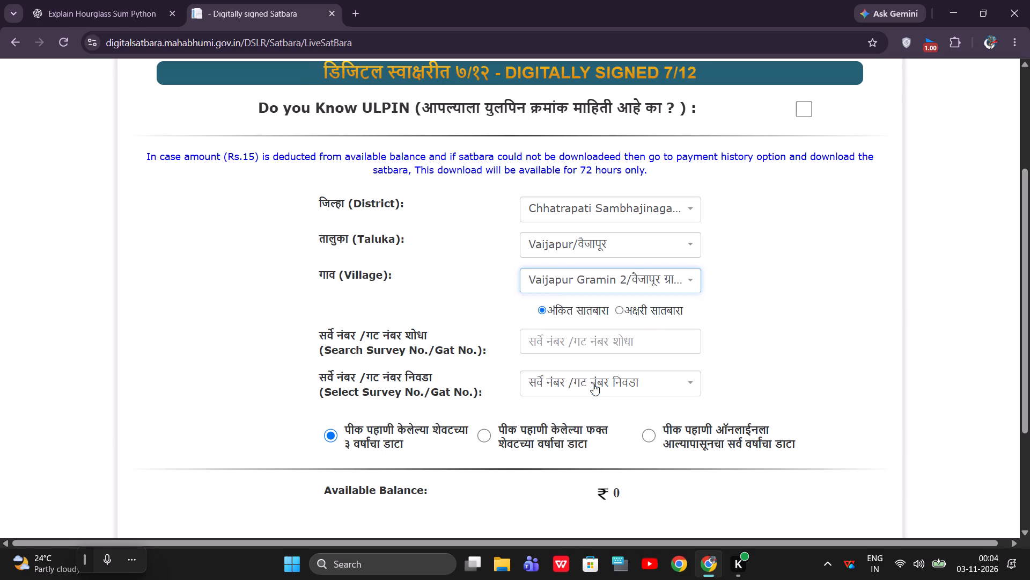
# Search for survey number 353 and select 353/1 as the survey number.
pyautogui.click(565, 334)
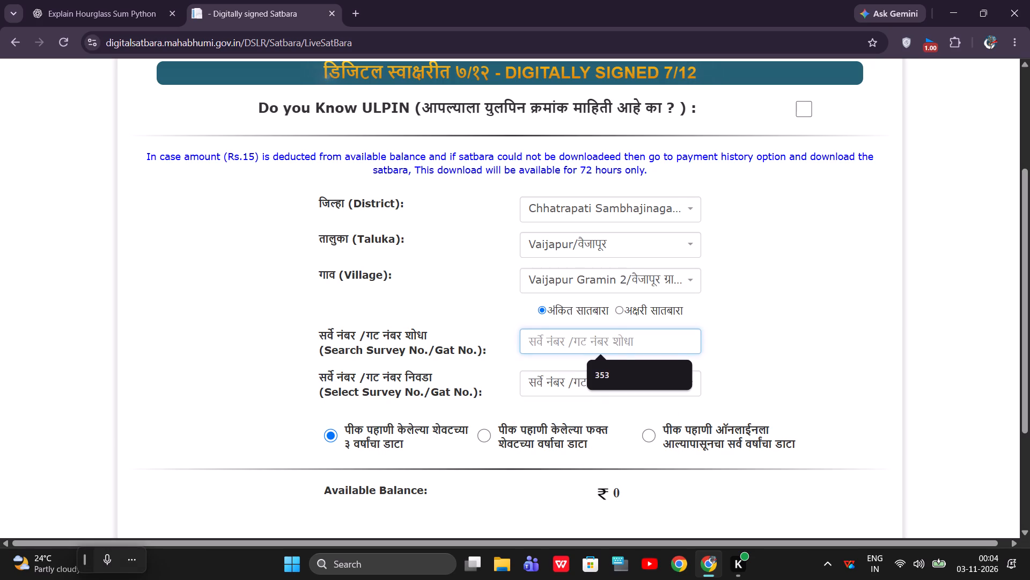
pyautogui.click(614, 375)
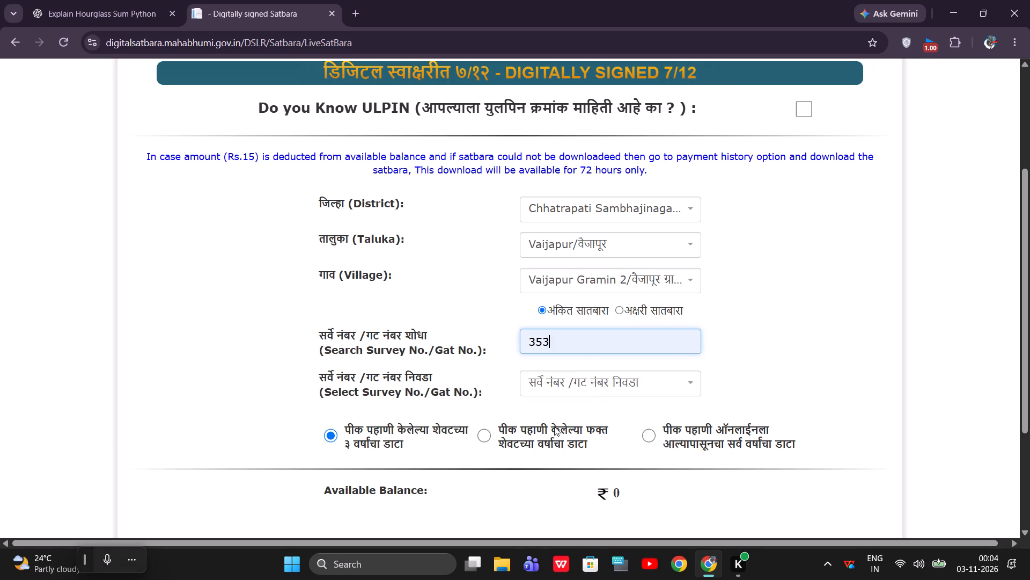
pyautogui.scroll(-1, 546, 431)
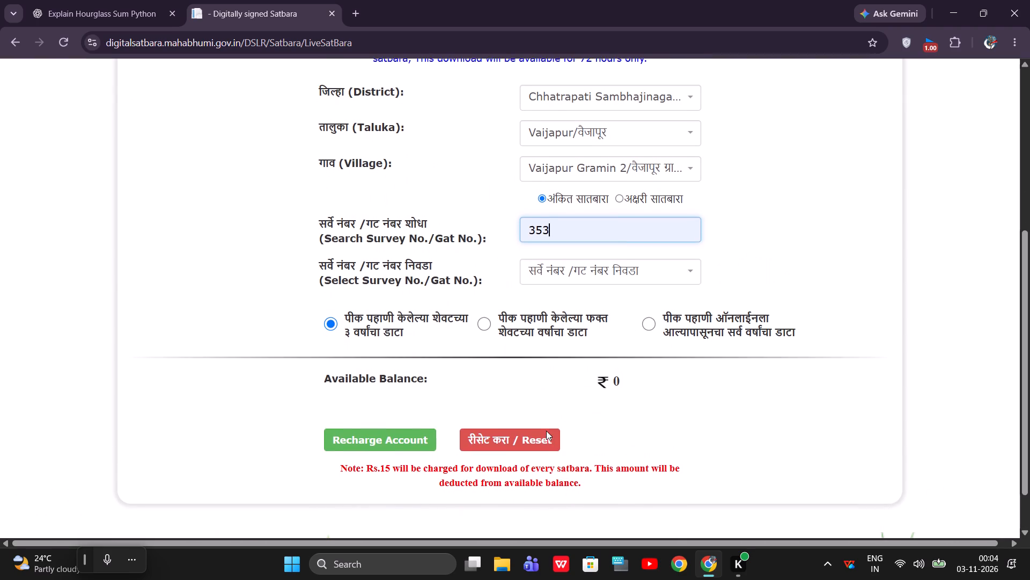
pyautogui.click(562, 275)
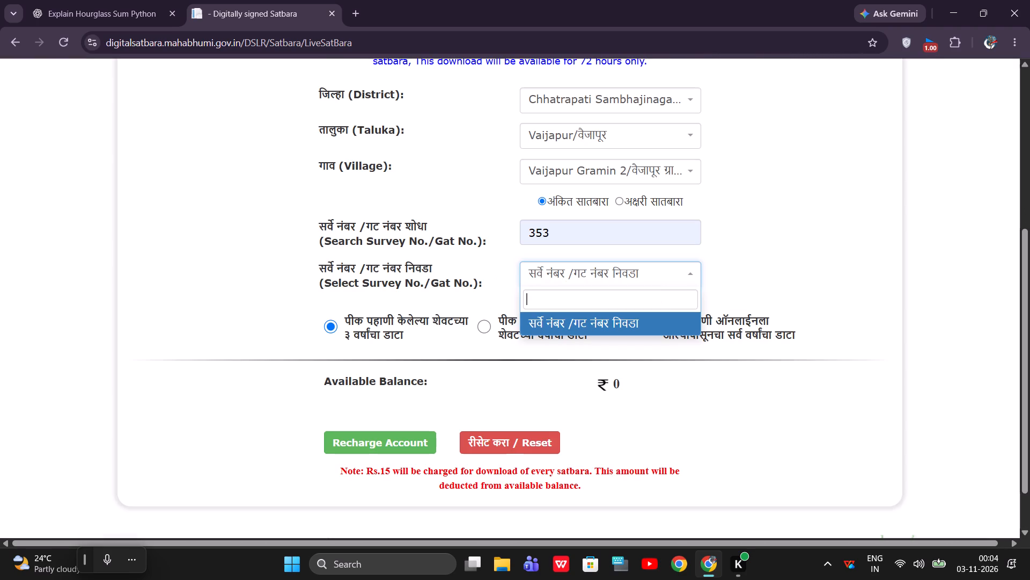
pyautogui.press('3')
pyautogui.click(567, 340)
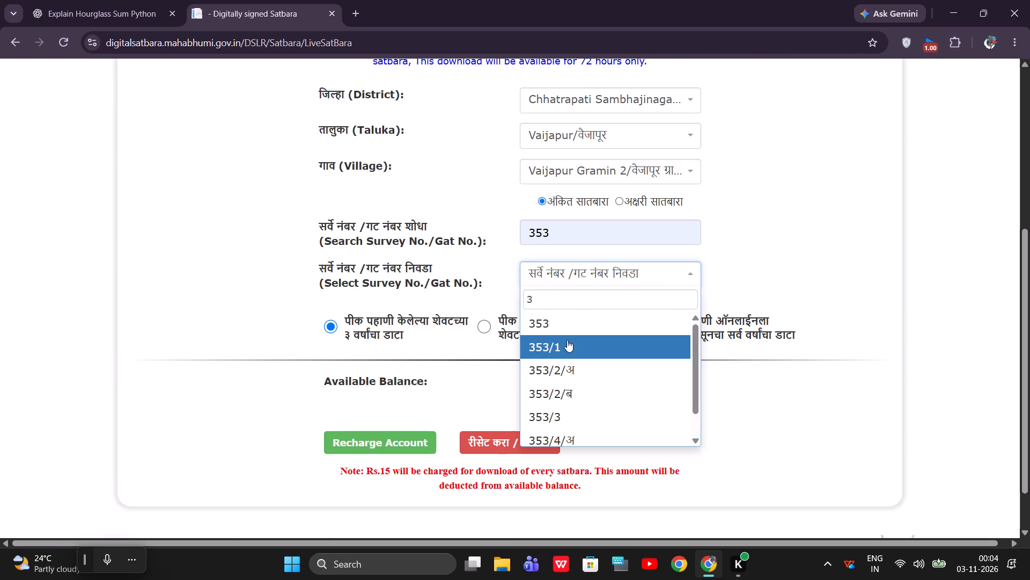
pyautogui.click(491, 369)
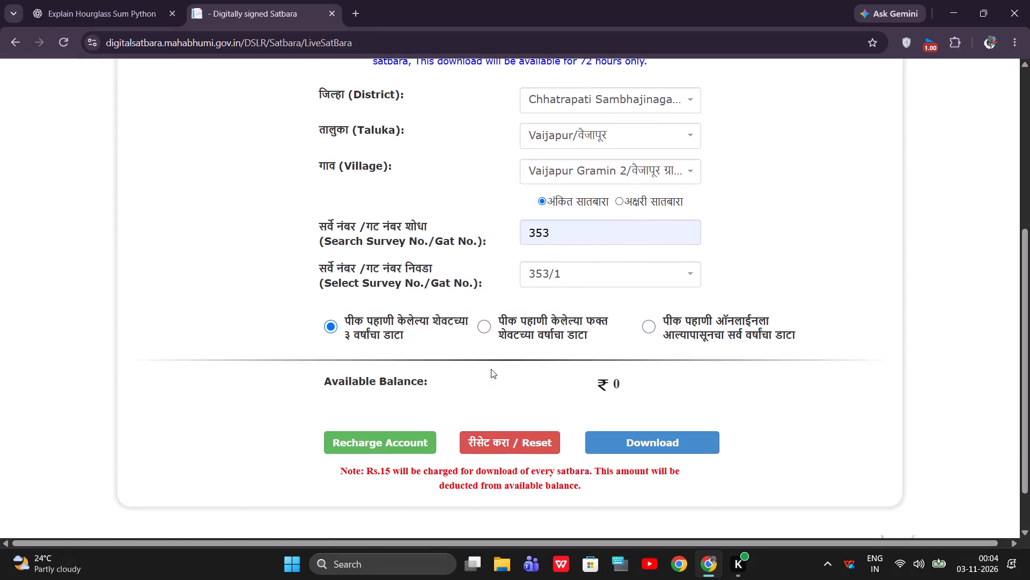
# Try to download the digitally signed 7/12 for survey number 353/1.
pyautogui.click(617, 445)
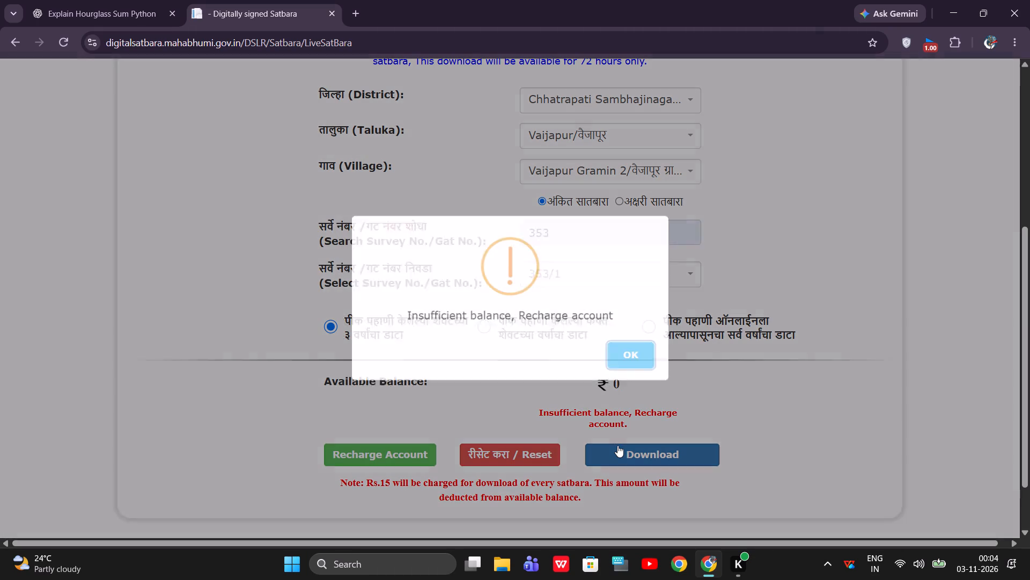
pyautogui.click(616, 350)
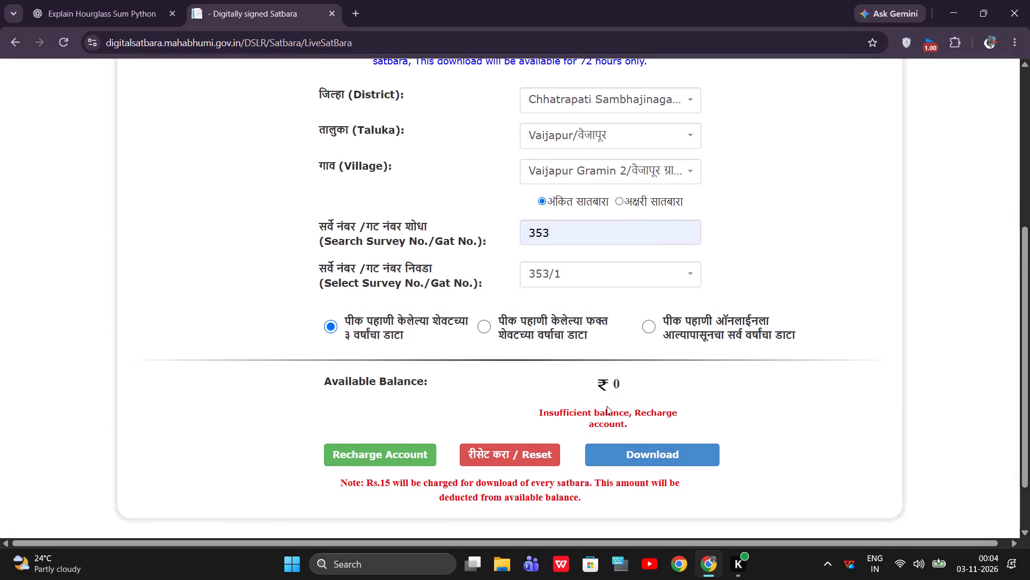
# Look over the 7/12 form, its balance section and the site's account and payment options.
pyautogui.scroll(-2, 607, 407)
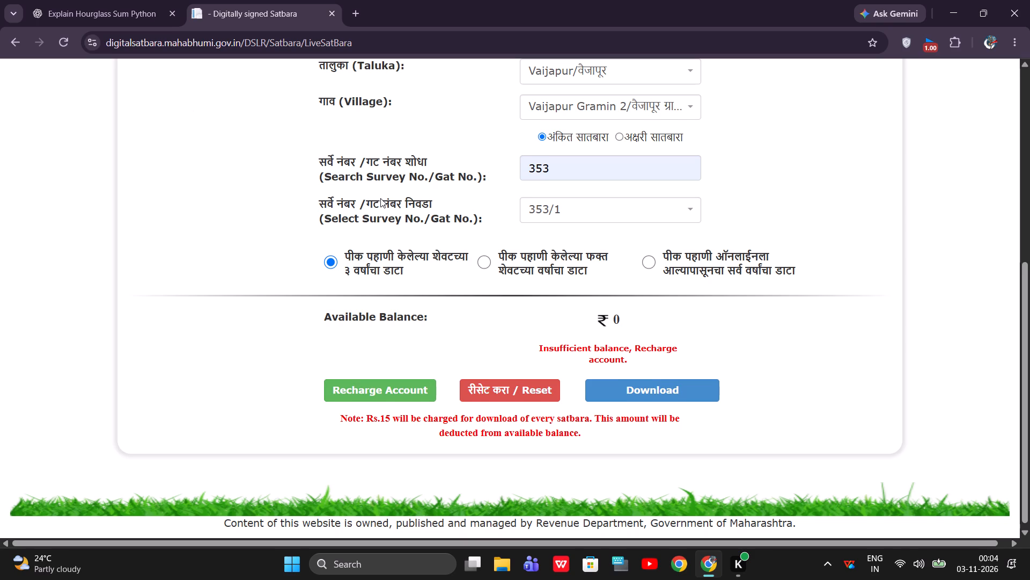
pyautogui.scroll(1, 380, 198)
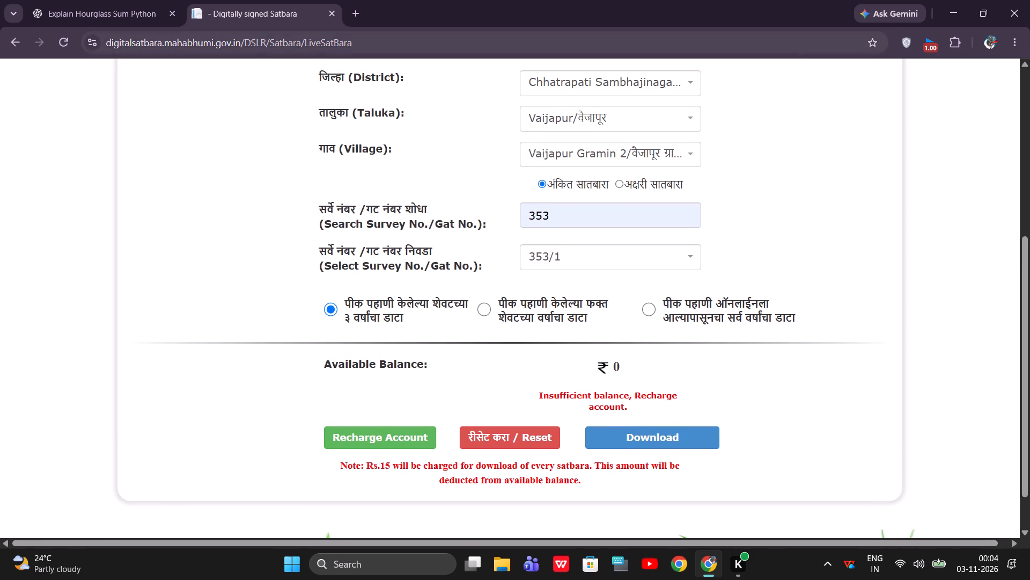
pyautogui.scroll(6, 466, 184)
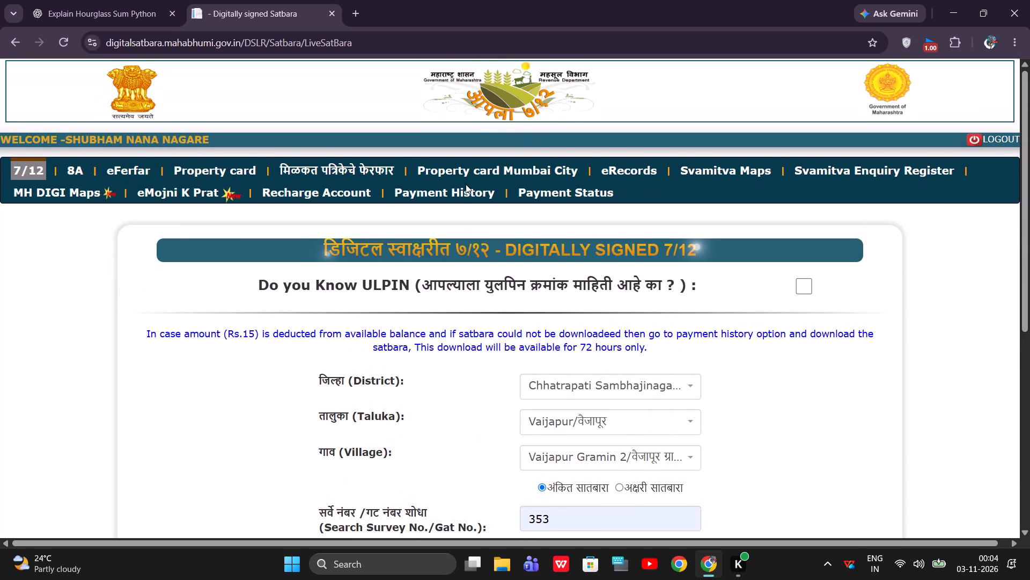
pyautogui.scroll(1, 466, 184)
pyautogui.scroll(-2, 492, 228)
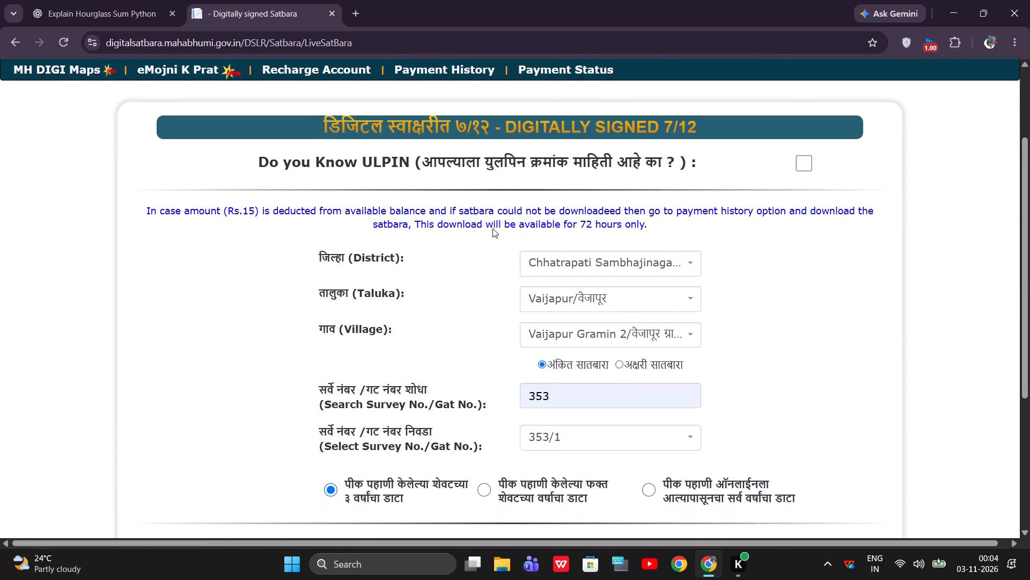
pyautogui.scroll(-3, 492, 228)
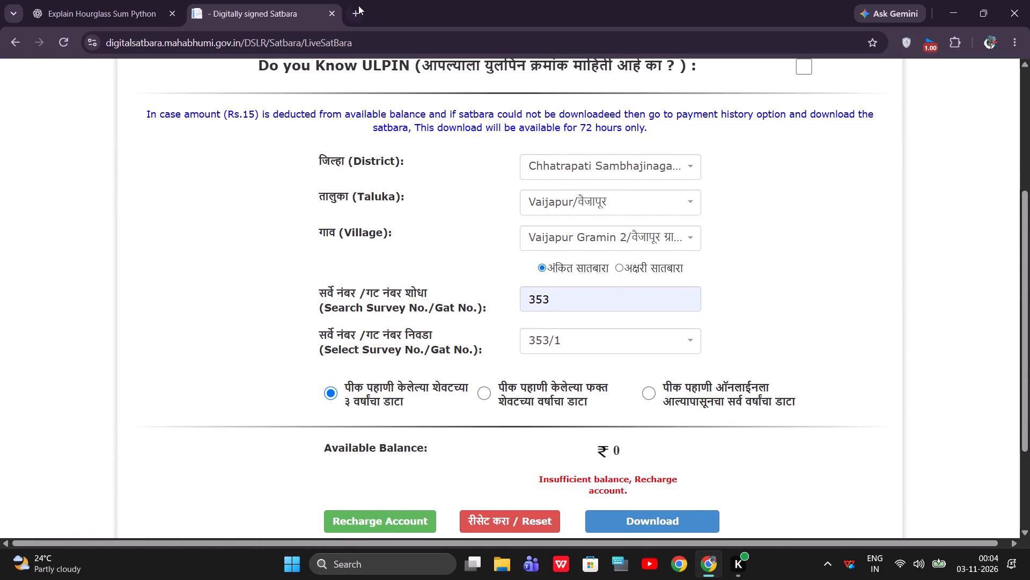
# Search Google for "digital 7 12" in a new tab.
pyautogui.click(354, 6)
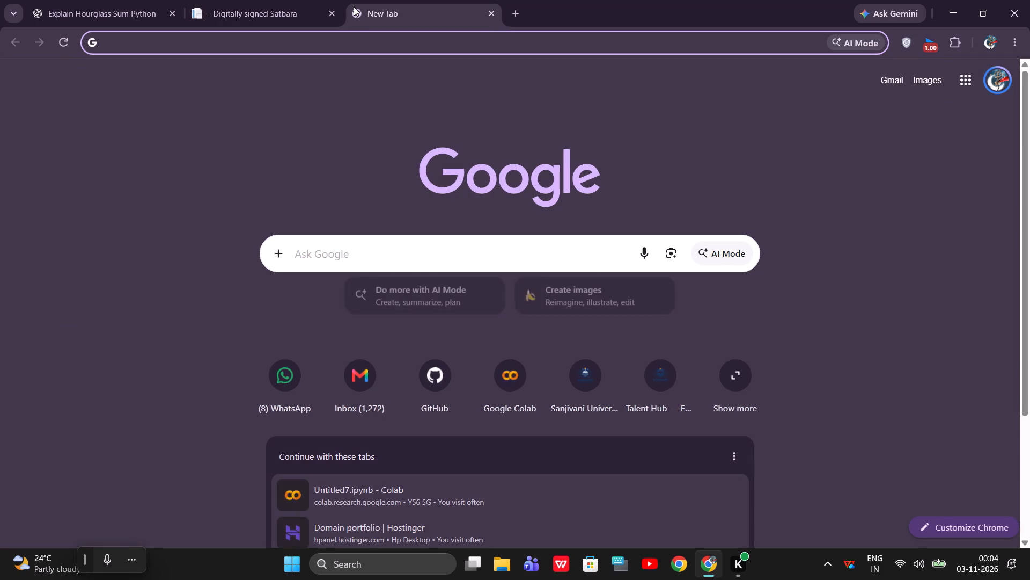
pyautogui.write('di')
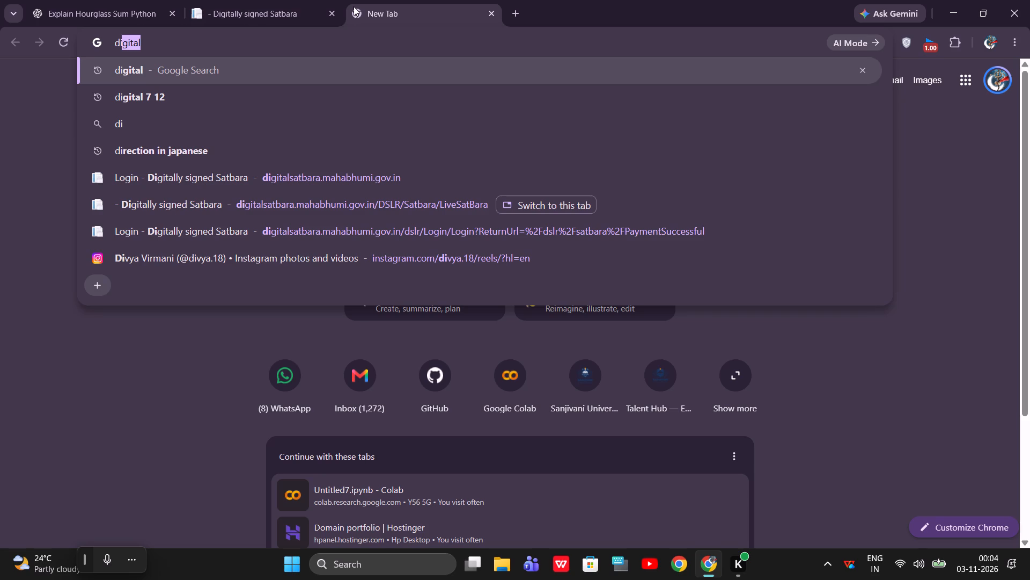
pyautogui.click(242, 92)
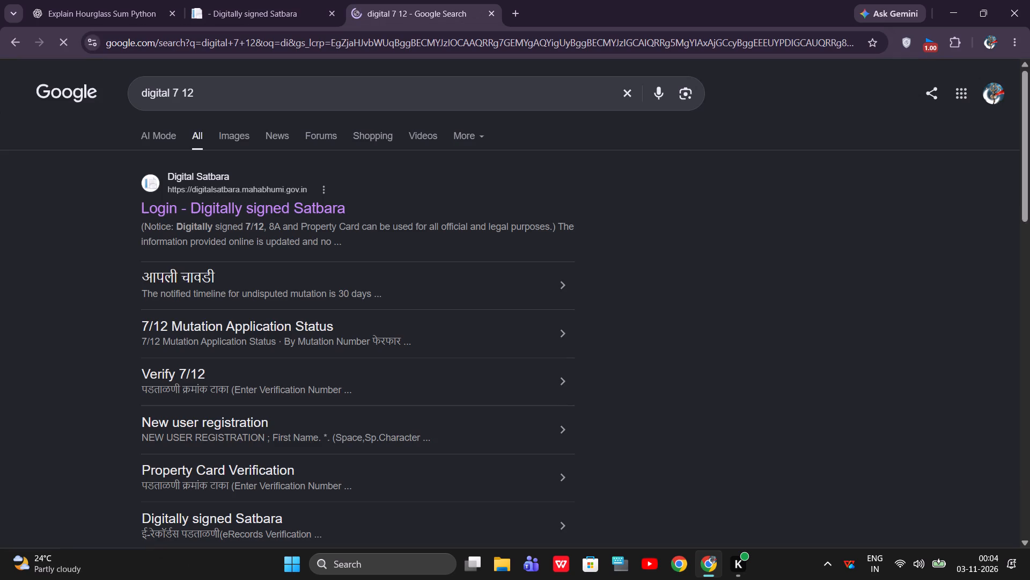
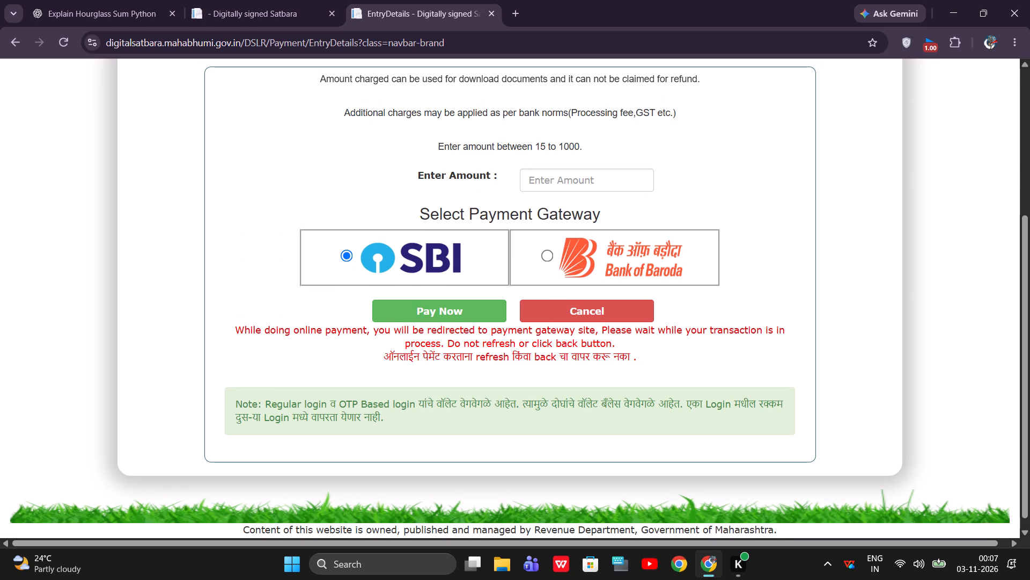
# Review the account recharge terms and payment gateway options, and open the account's payment history.
pyautogui.scroll(-2, 460, 356)
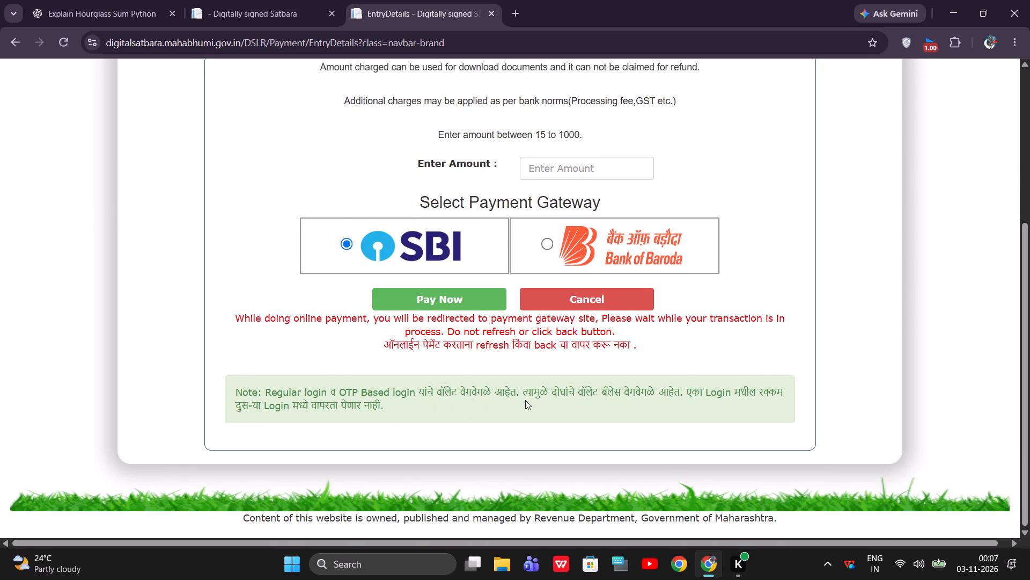
pyautogui.scroll(-2, 526, 400)
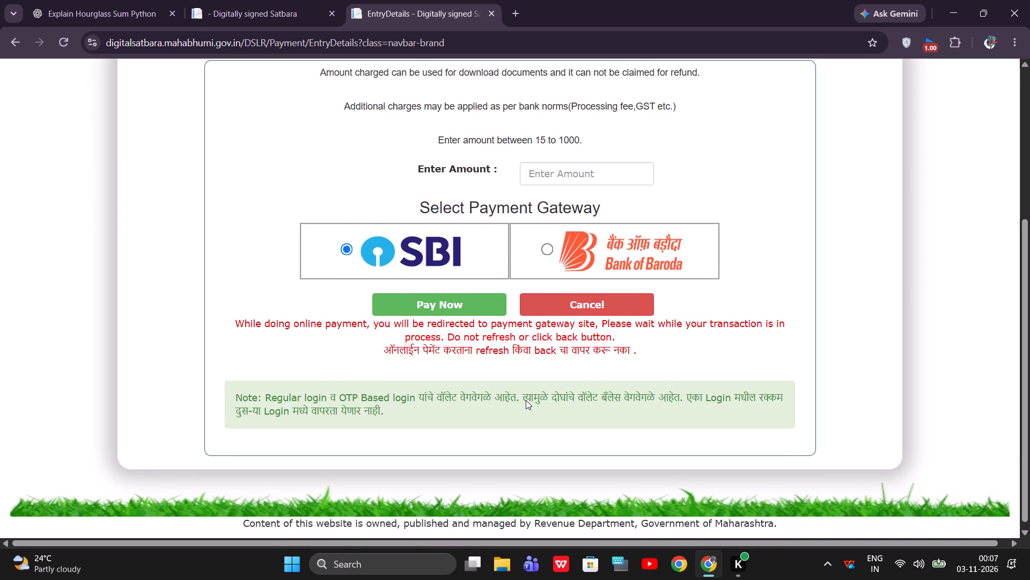
pyautogui.scroll(-1, 526, 400)
pyautogui.scroll(4, 526, 400)
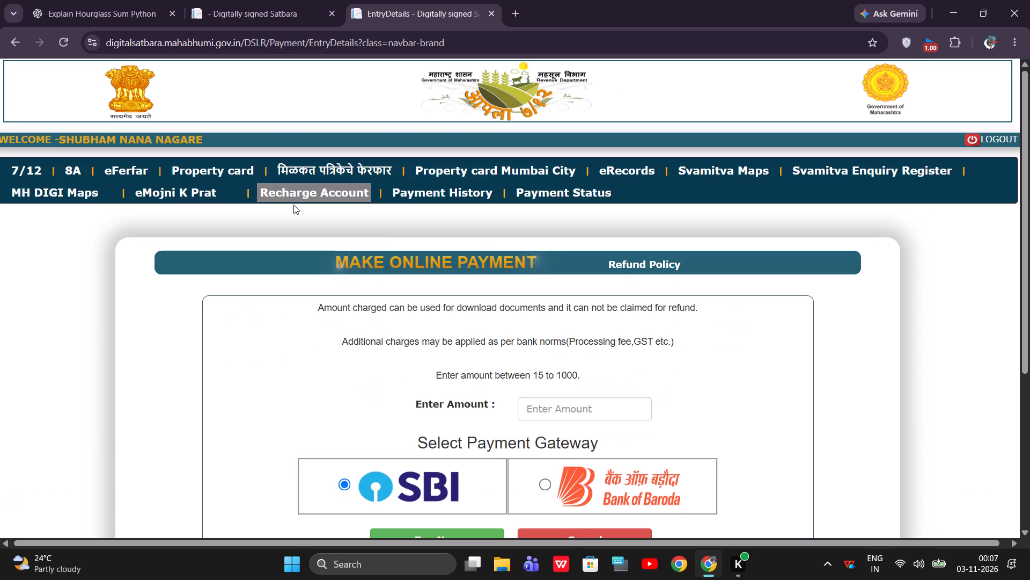
pyautogui.click(413, 189)
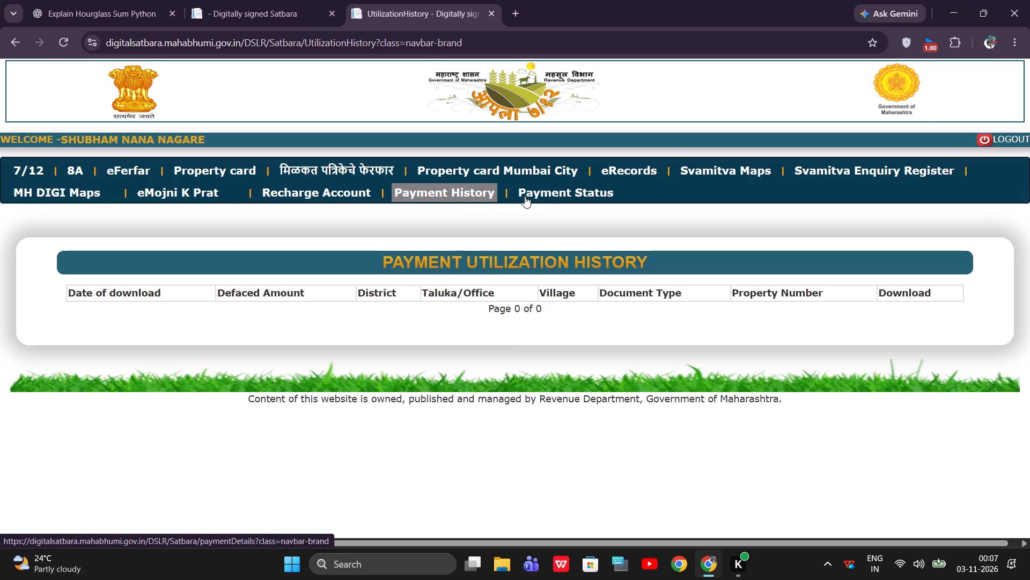
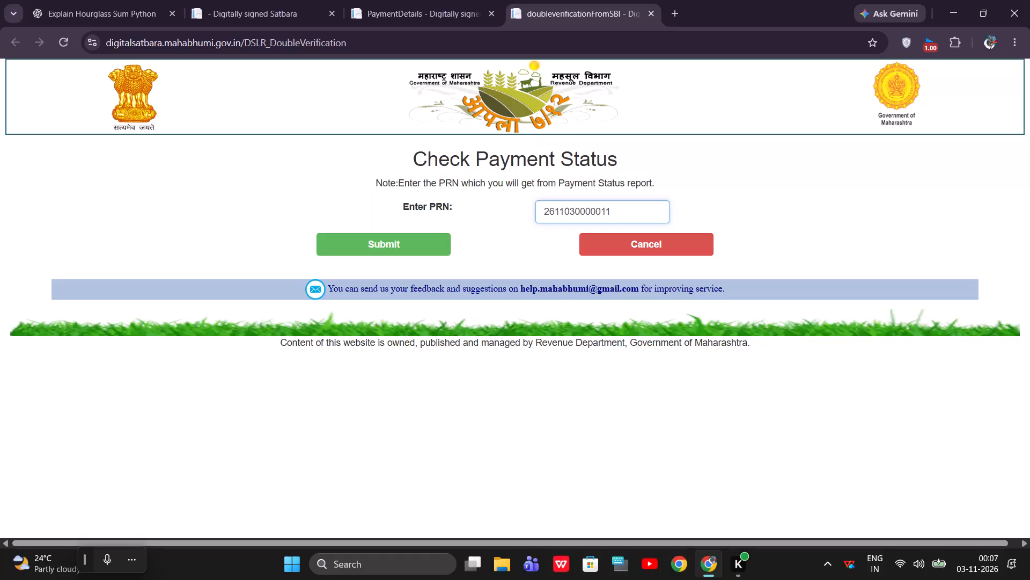
# Check the payment status for the entered PRN and view the receipt for the digitally signed 7/12 download charges.
pyautogui.click(439, 242)
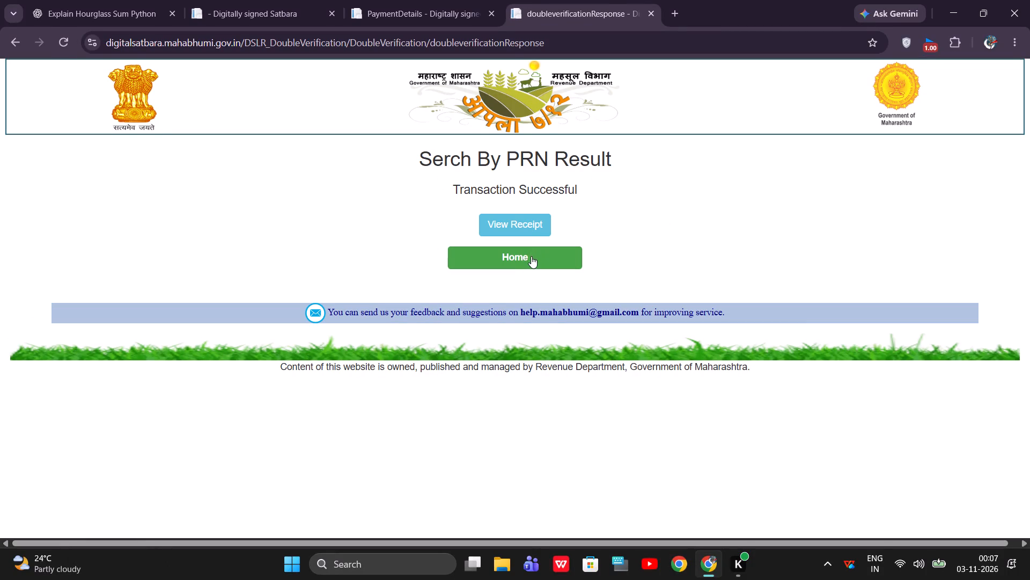
pyautogui.click(522, 224)
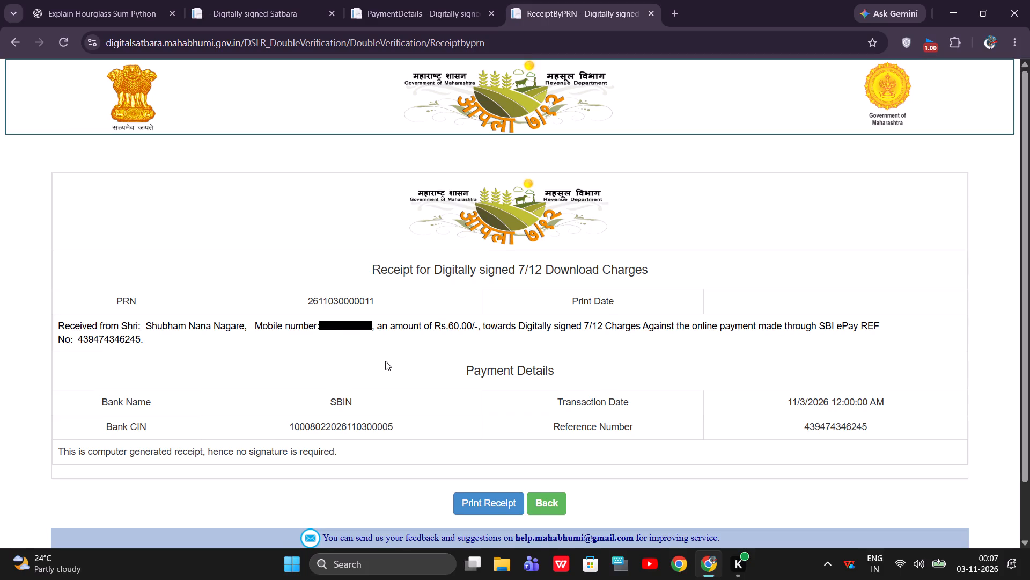
pyautogui.scroll(-2, 385, 361)
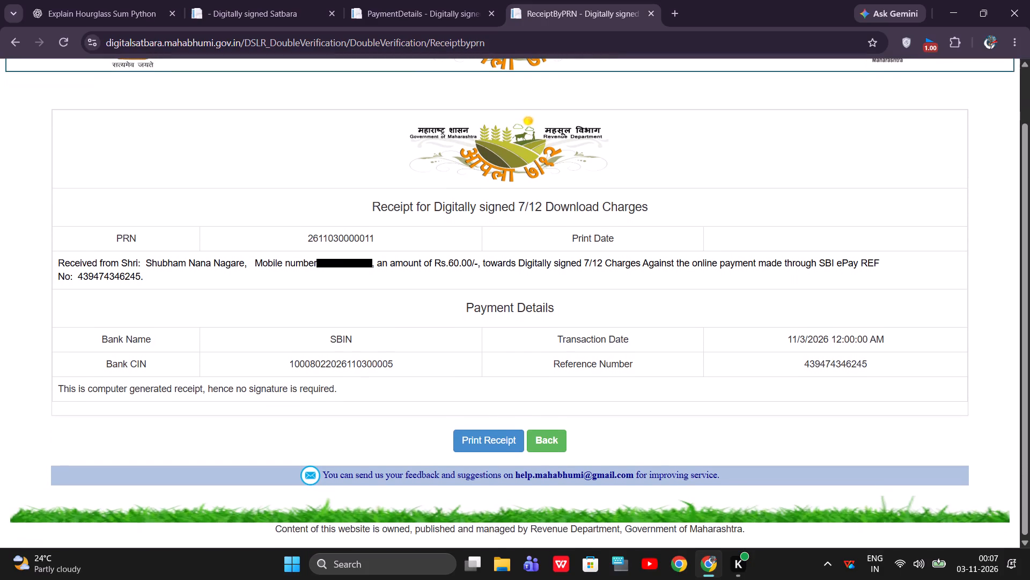
pyautogui.scroll(4, 506, 378)
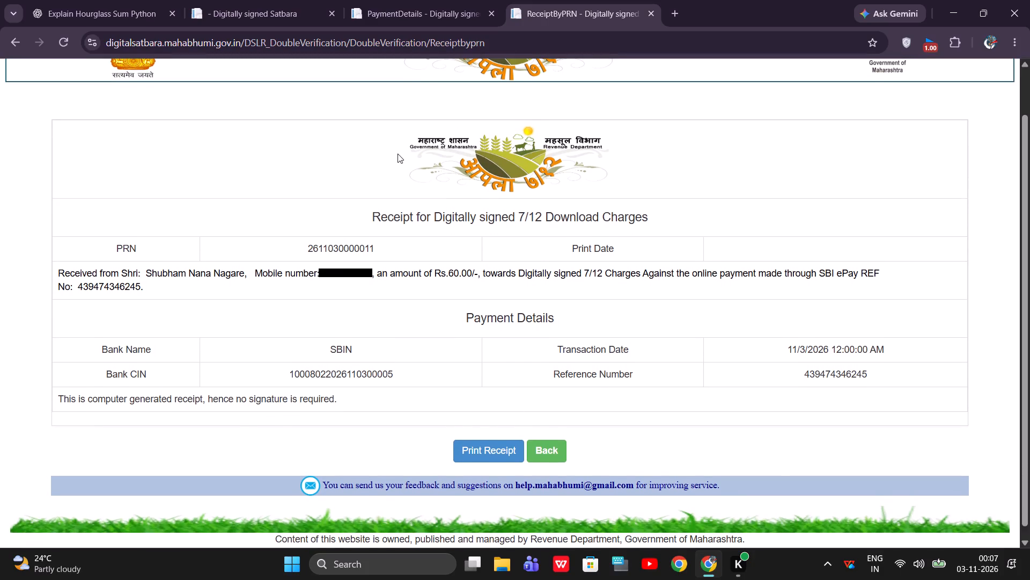
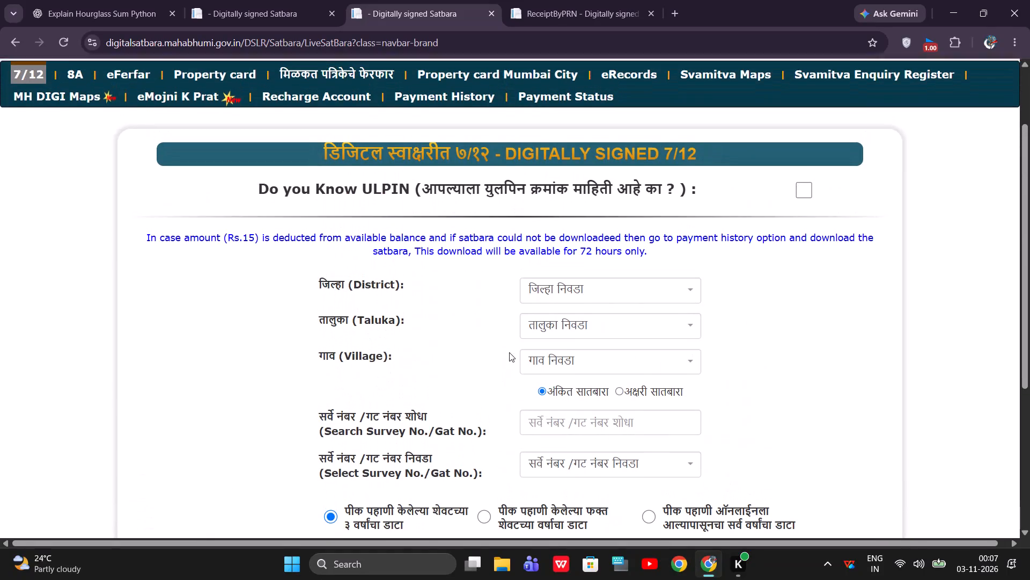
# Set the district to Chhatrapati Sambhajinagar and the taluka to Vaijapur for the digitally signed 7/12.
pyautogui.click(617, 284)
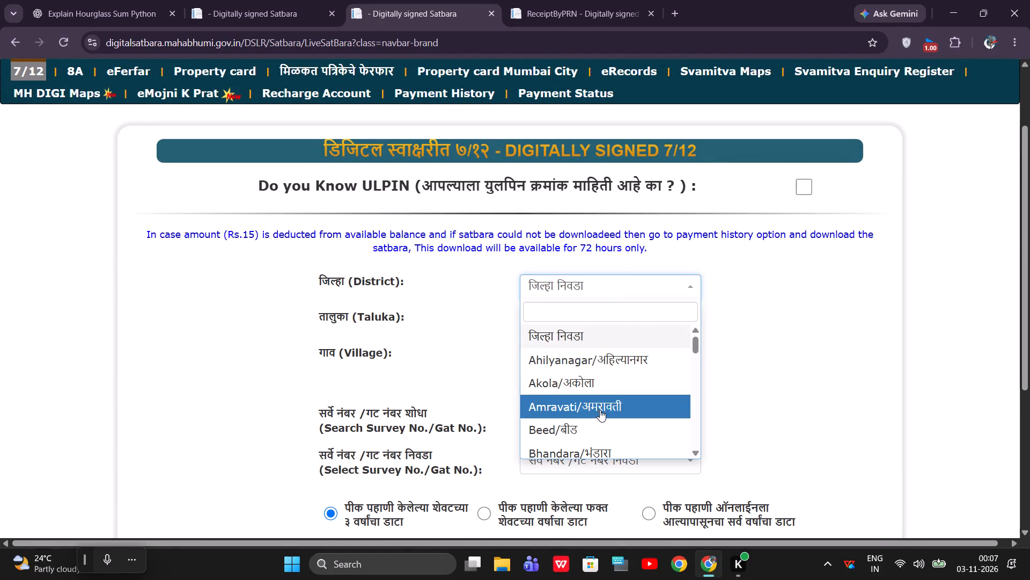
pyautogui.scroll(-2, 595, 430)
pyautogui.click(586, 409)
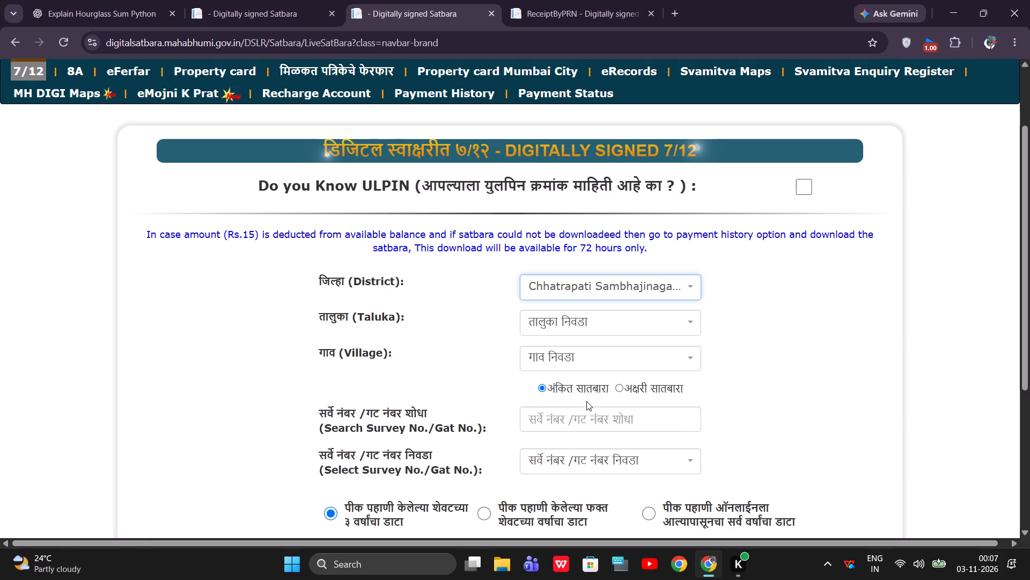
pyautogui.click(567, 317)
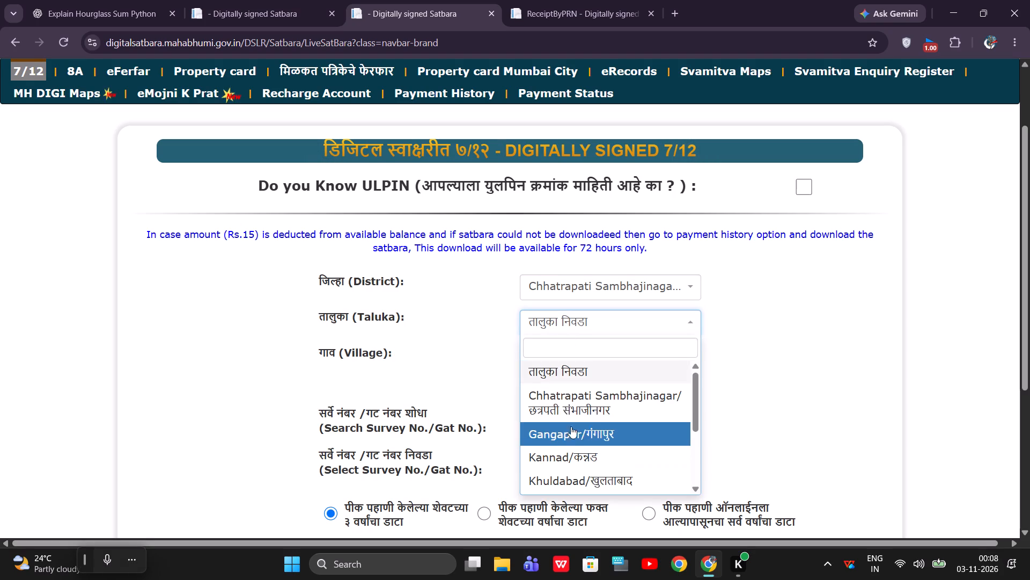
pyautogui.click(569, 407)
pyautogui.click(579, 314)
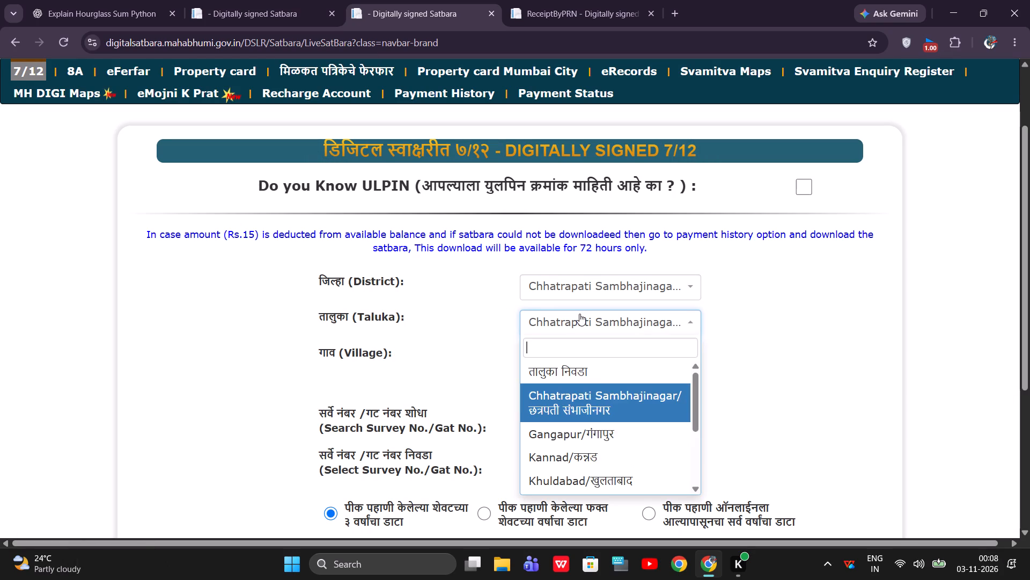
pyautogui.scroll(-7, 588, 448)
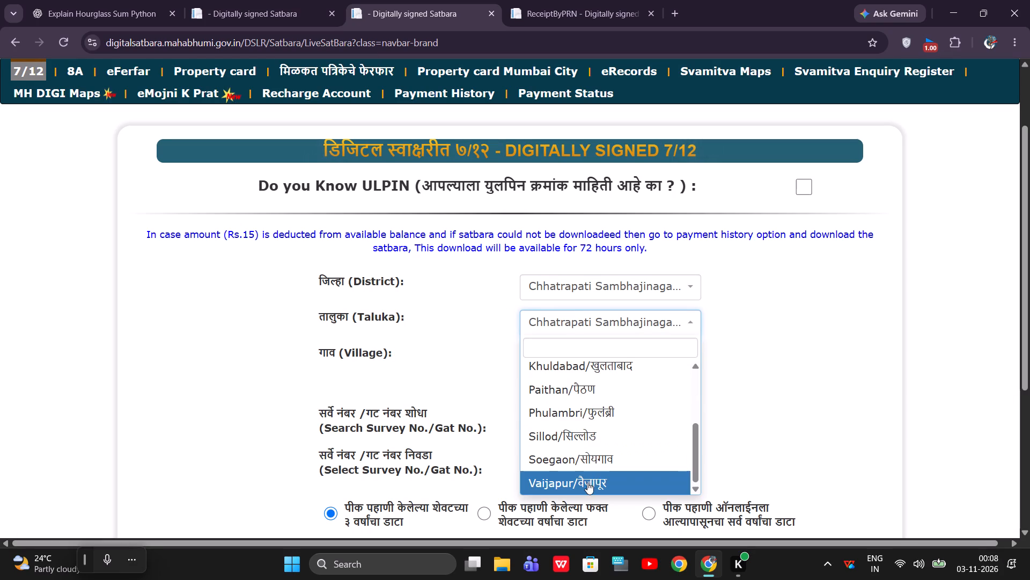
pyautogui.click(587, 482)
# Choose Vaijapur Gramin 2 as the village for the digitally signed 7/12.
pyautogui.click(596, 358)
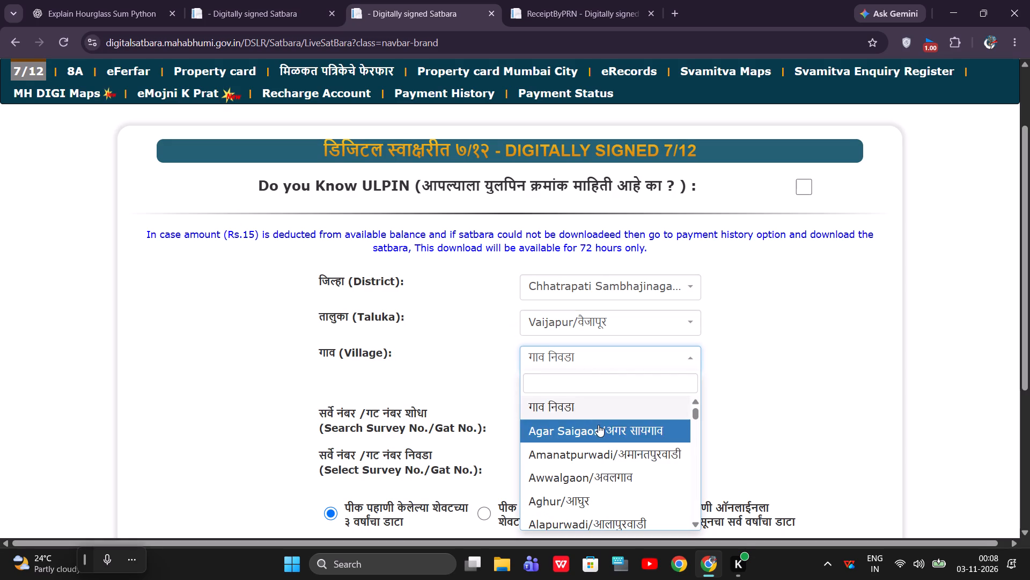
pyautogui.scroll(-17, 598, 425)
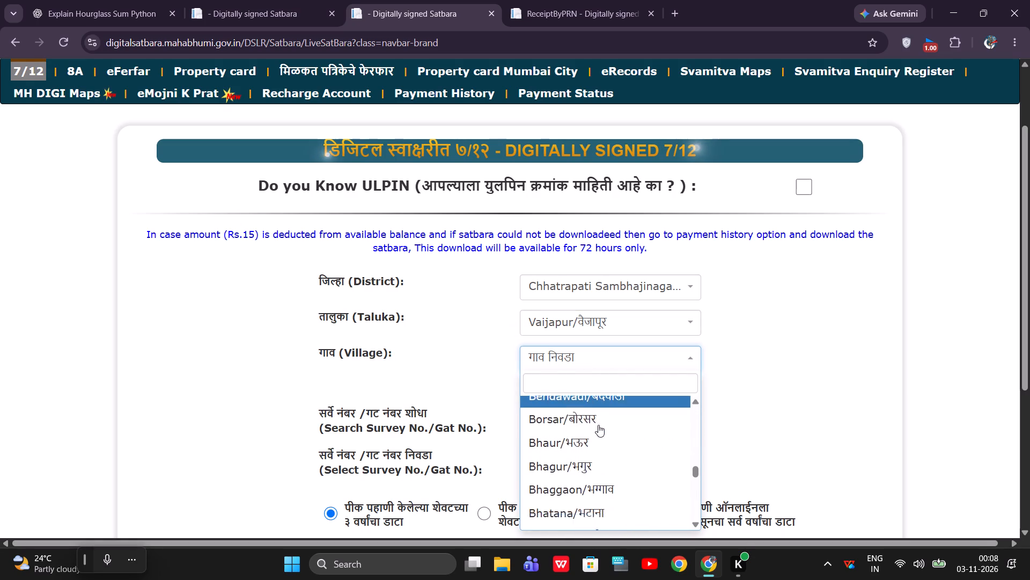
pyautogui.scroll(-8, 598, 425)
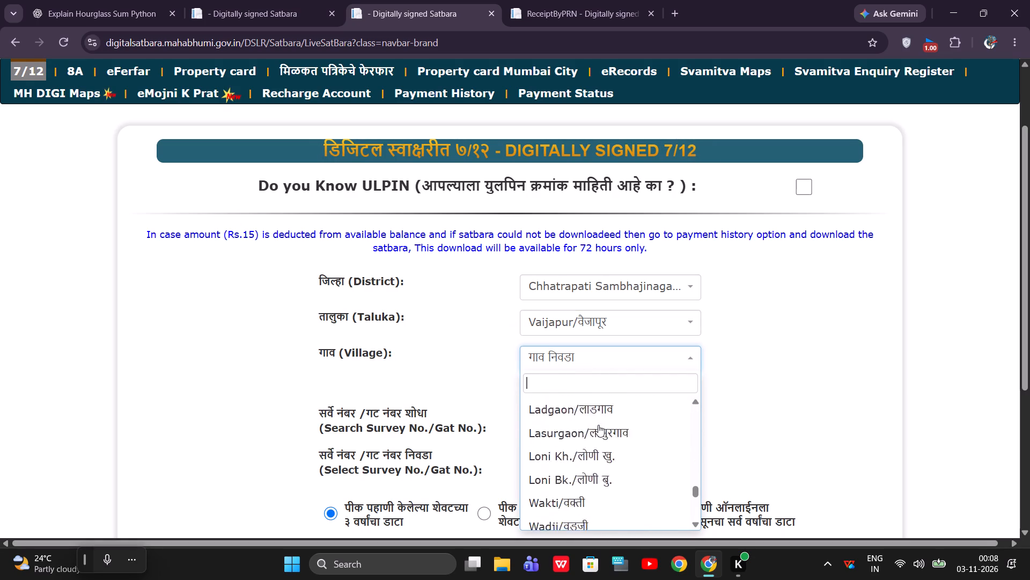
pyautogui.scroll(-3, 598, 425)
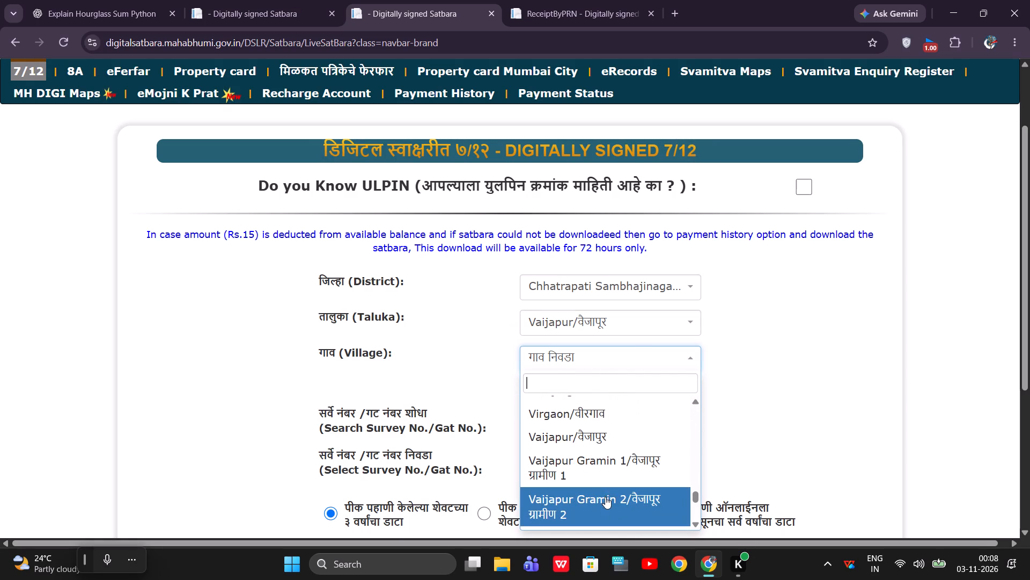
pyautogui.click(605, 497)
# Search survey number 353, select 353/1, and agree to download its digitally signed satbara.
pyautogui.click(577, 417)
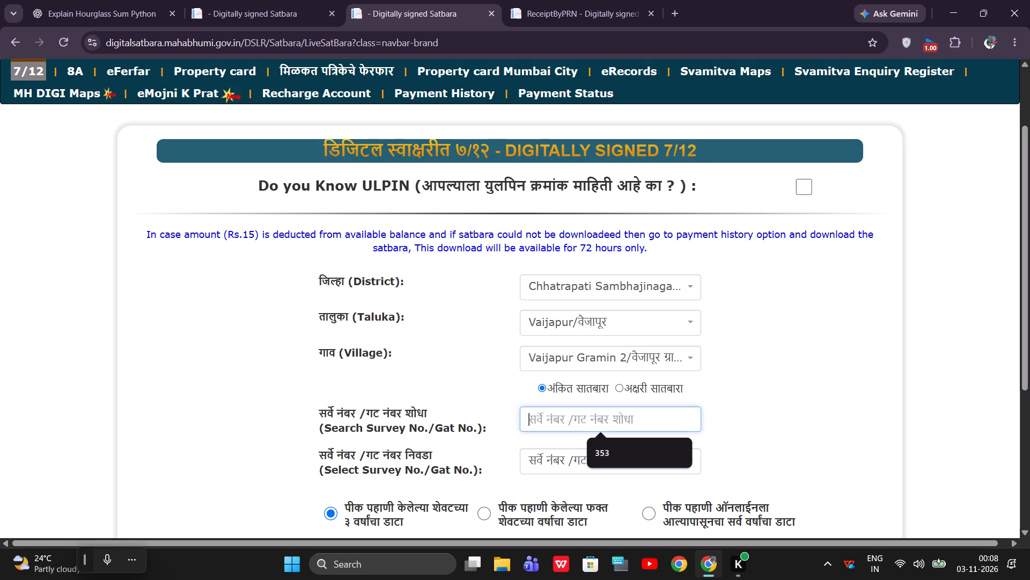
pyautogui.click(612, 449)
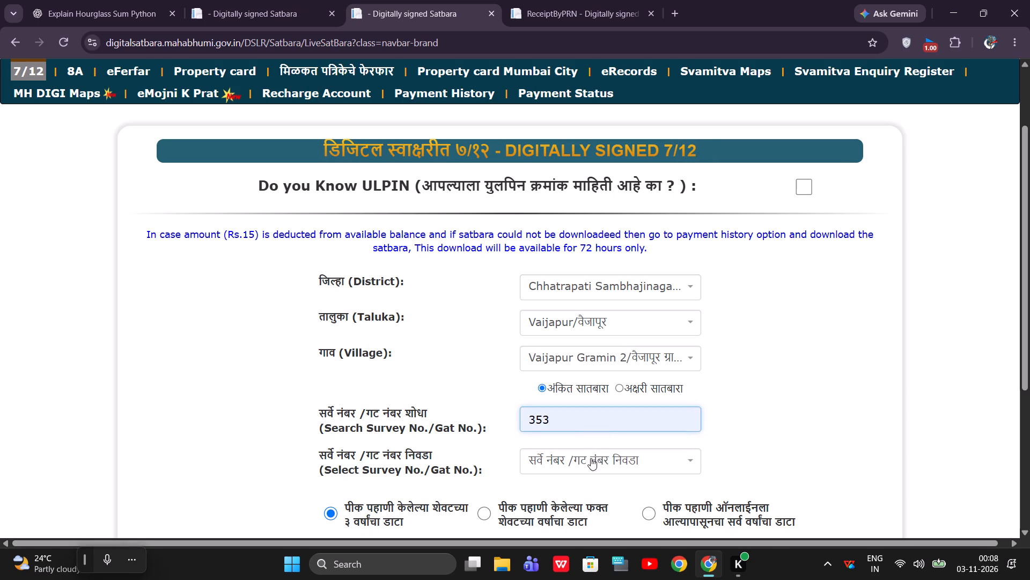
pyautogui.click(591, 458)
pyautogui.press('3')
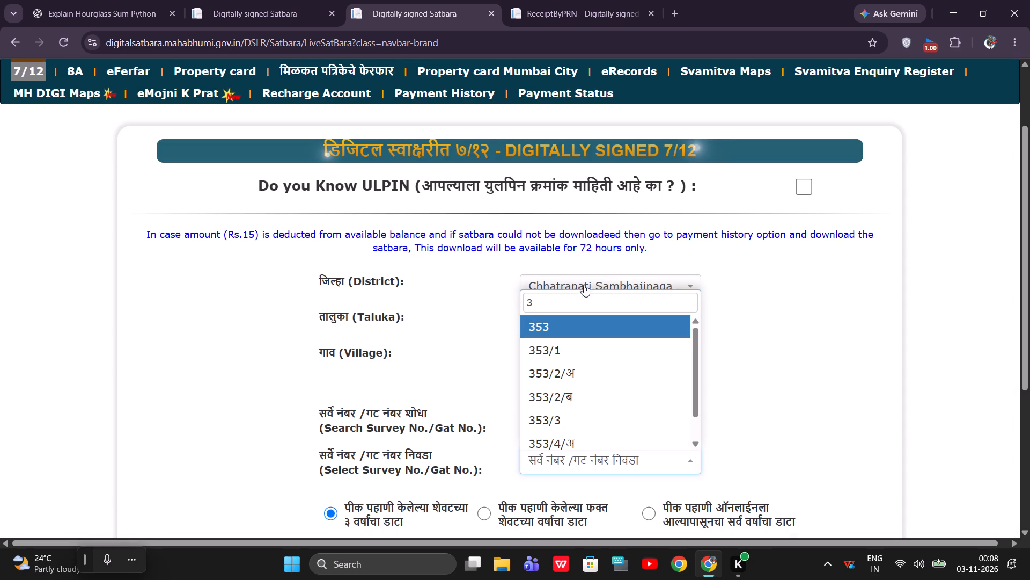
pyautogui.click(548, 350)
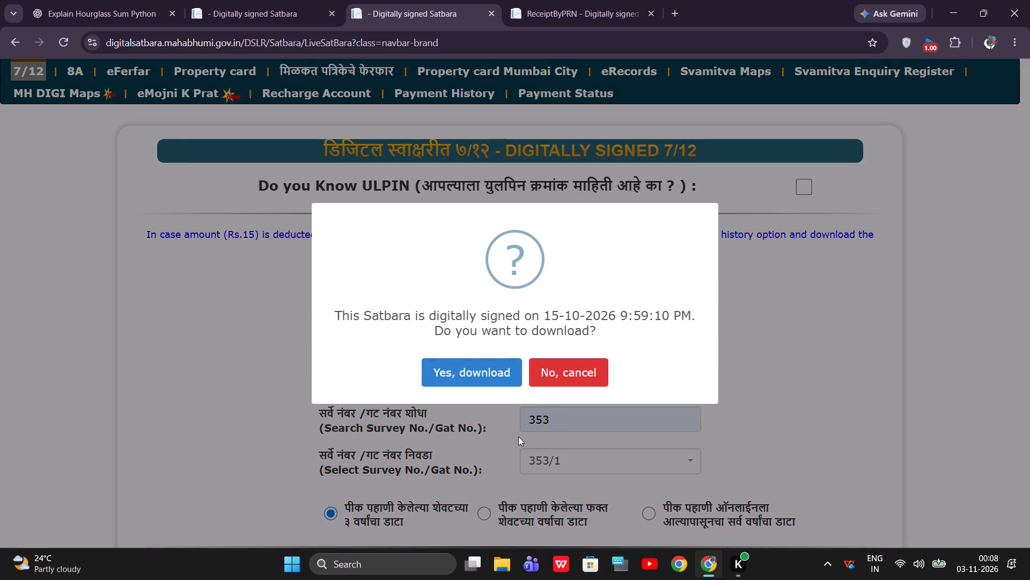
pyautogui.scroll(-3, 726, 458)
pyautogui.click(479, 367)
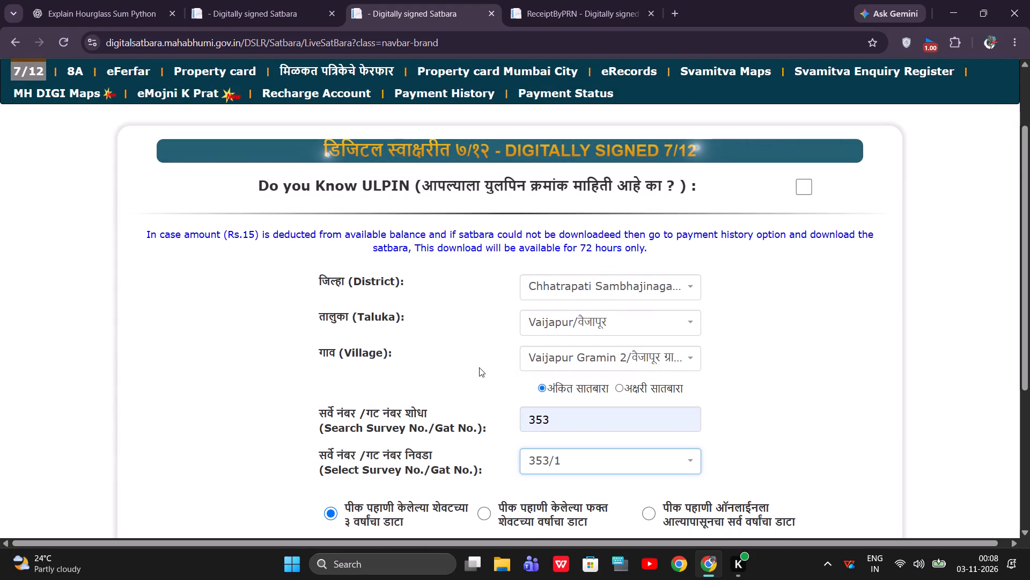
# Review the filled 7/12 form, including the crop-survey data options, available balance and download charge note.
pyautogui.scroll(-1, 706, 357)
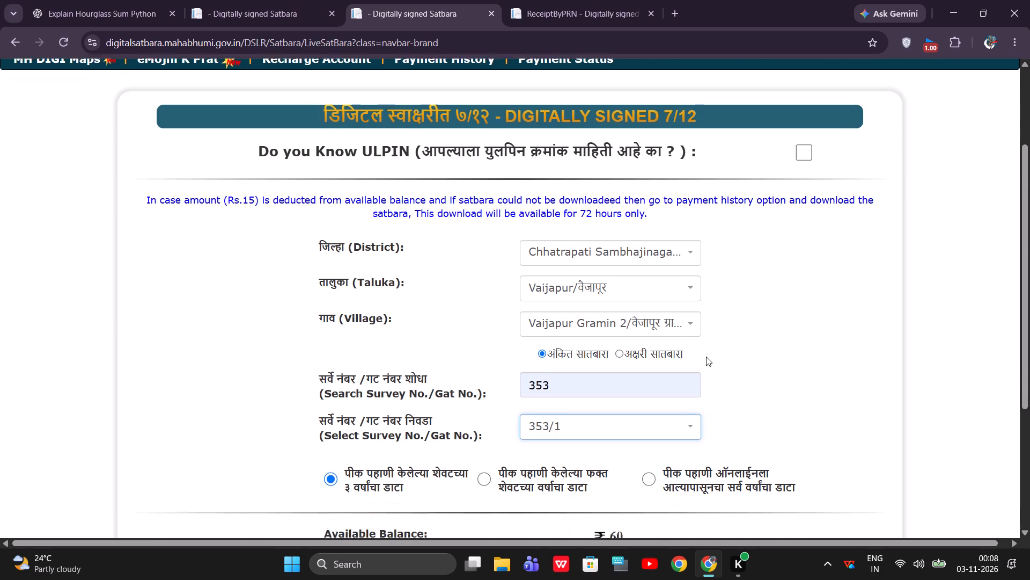
pyautogui.scroll(-2, 706, 357)
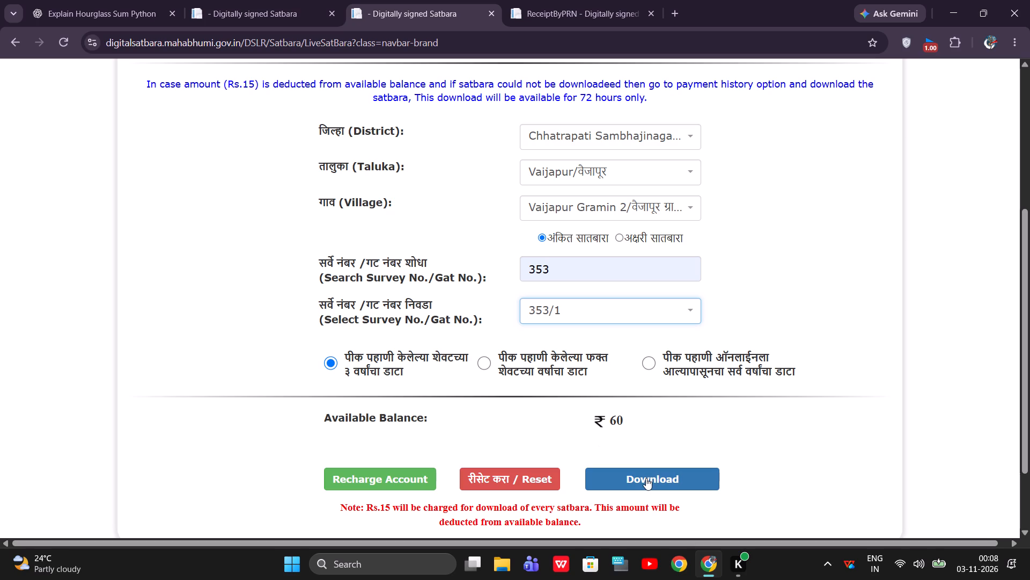
pyautogui.scroll(1, 641, 353)
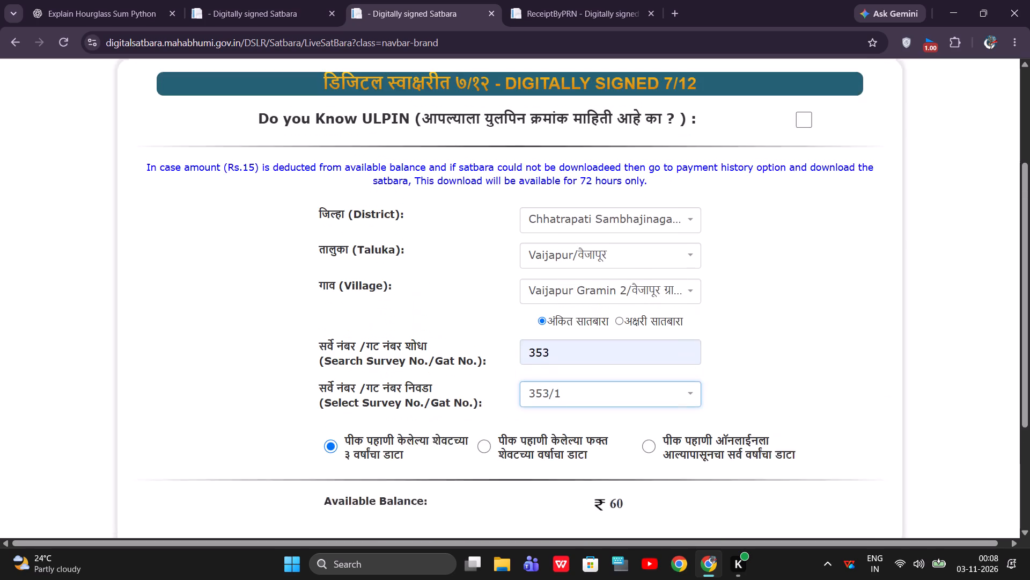
pyautogui.scroll(2, 641, 353)
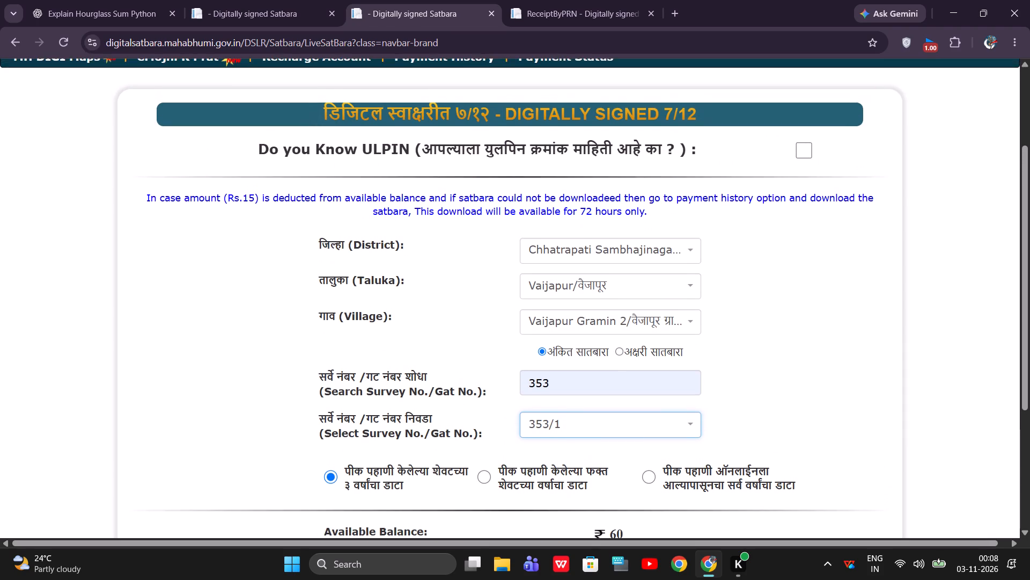
pyautogui.scroll(1, 641, 353)
pyautogui.scroll(-2, 645, 263)
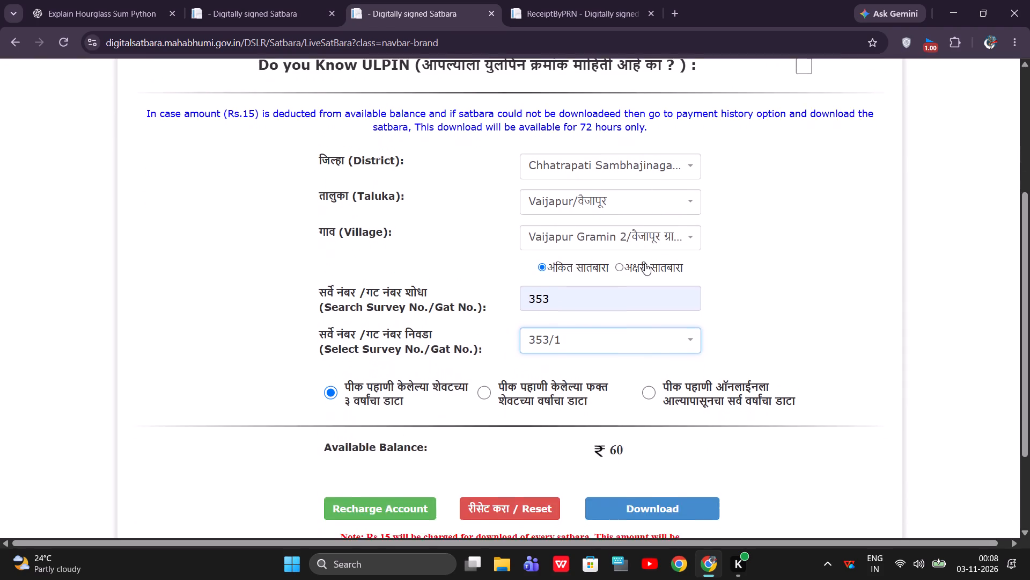
pyautogui.scroll(-3, 645, 263)
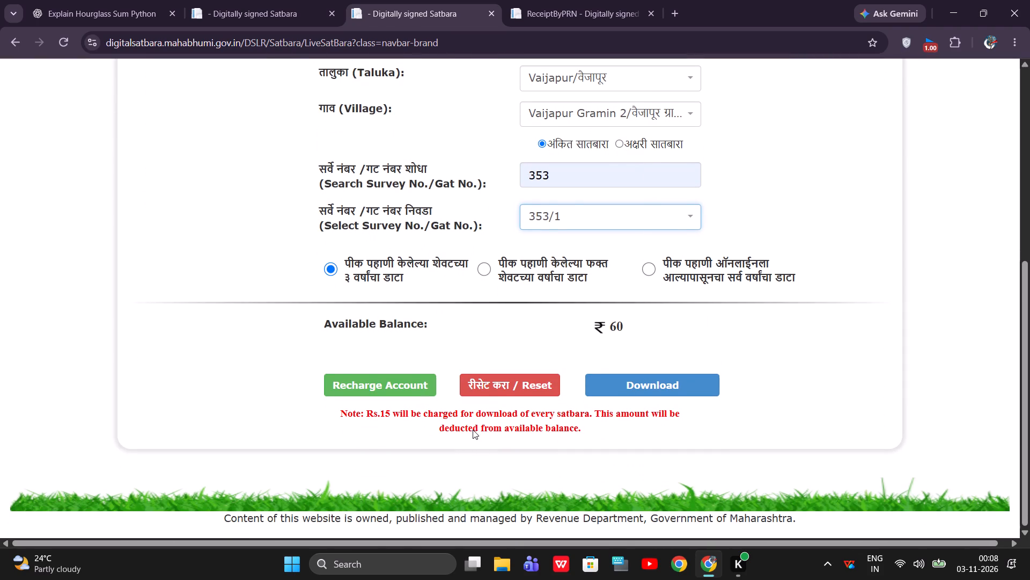
pyautogui.scroll(5, 575, 331)
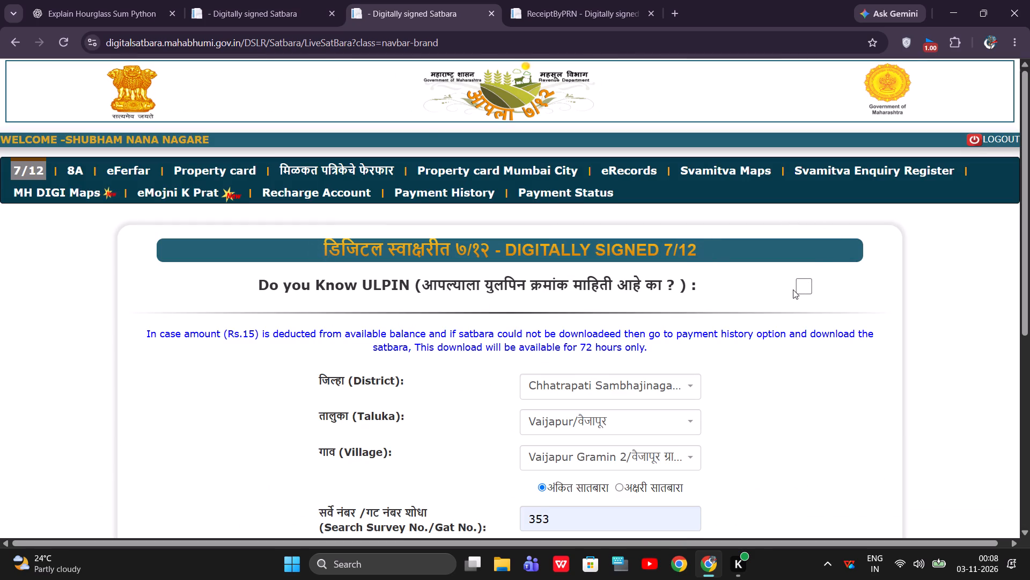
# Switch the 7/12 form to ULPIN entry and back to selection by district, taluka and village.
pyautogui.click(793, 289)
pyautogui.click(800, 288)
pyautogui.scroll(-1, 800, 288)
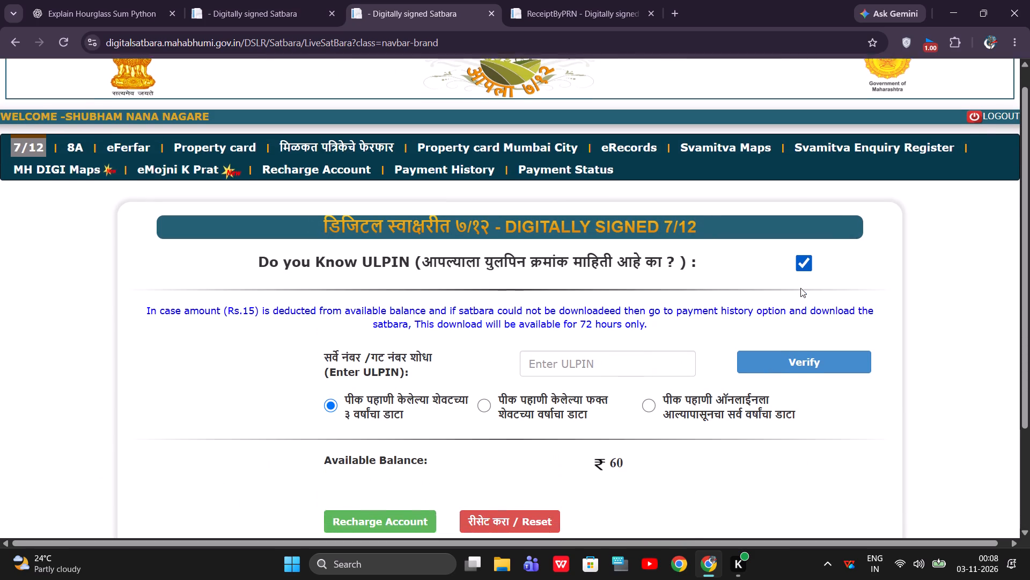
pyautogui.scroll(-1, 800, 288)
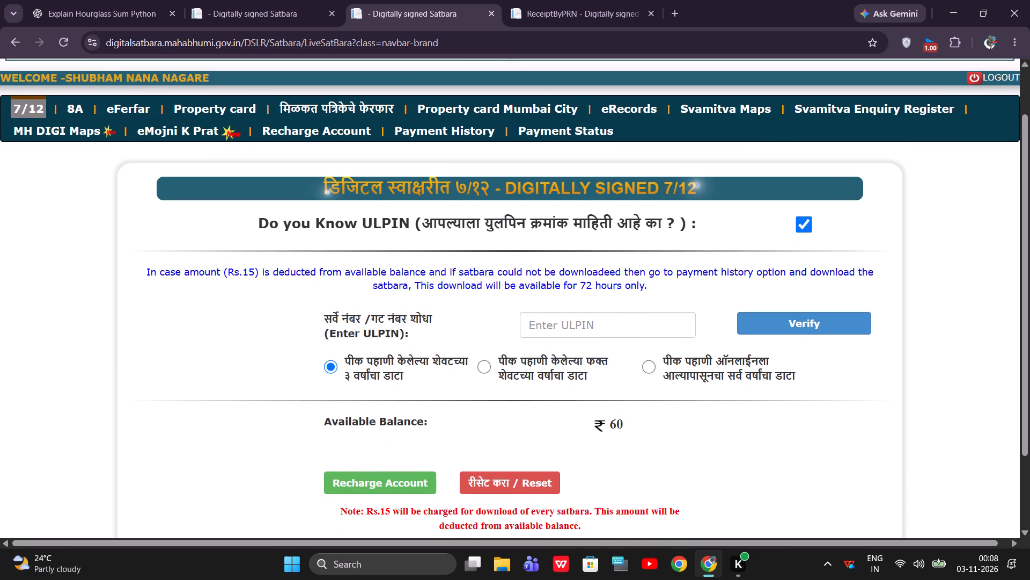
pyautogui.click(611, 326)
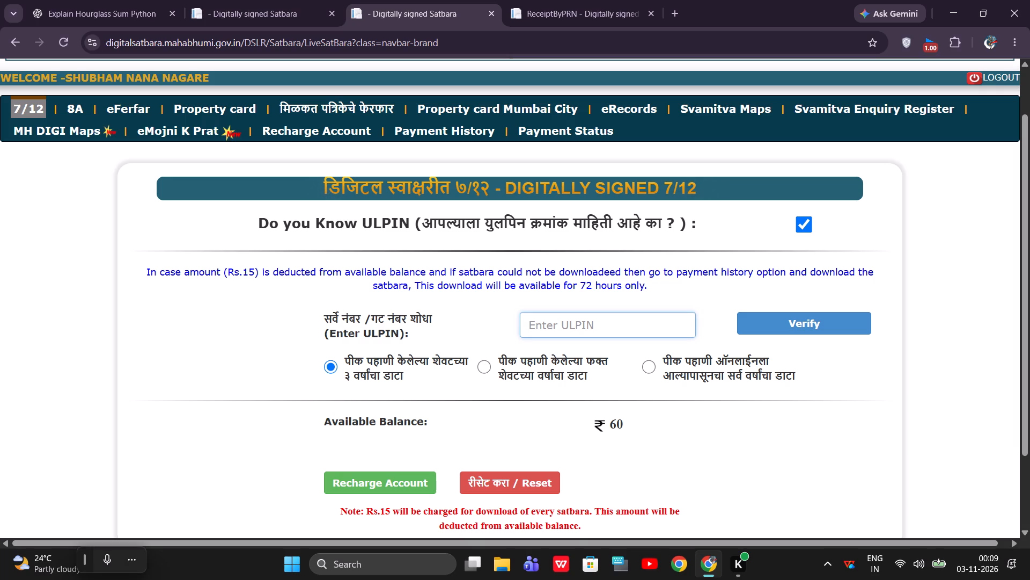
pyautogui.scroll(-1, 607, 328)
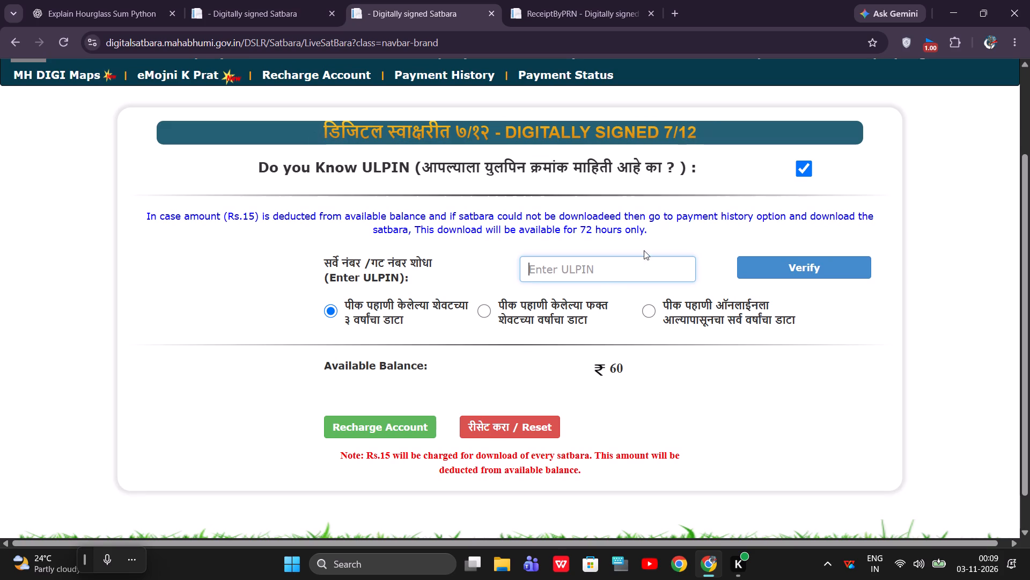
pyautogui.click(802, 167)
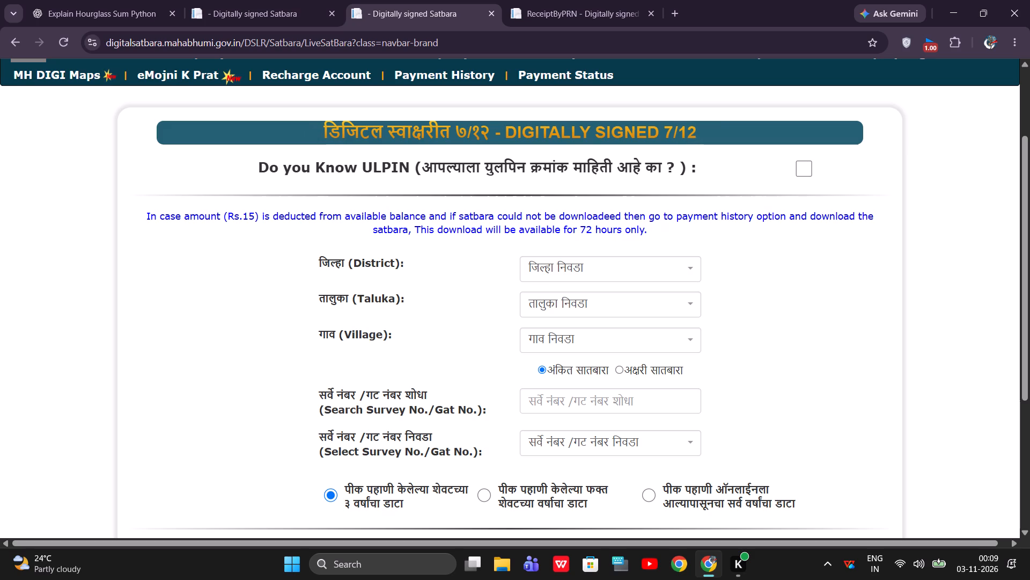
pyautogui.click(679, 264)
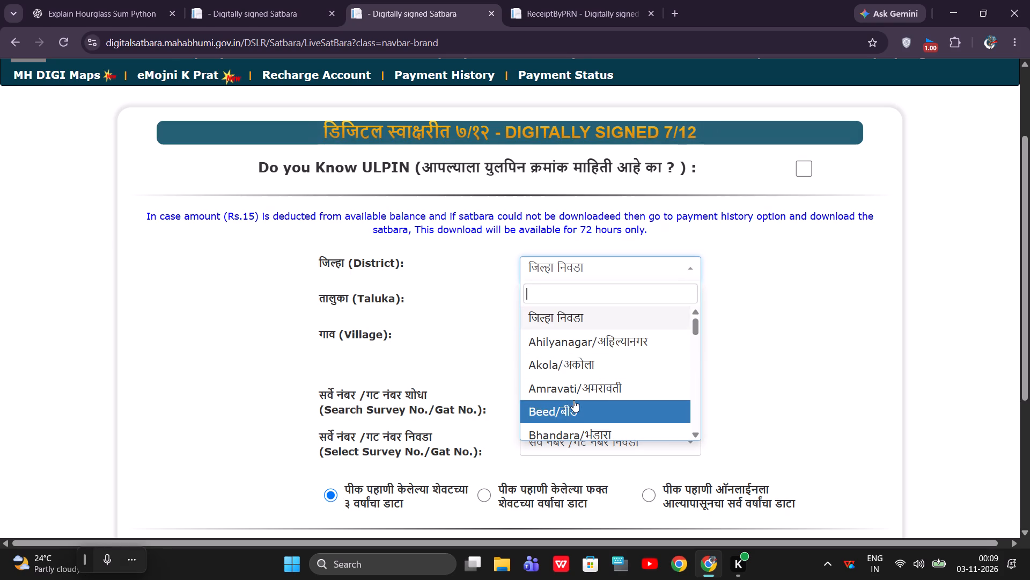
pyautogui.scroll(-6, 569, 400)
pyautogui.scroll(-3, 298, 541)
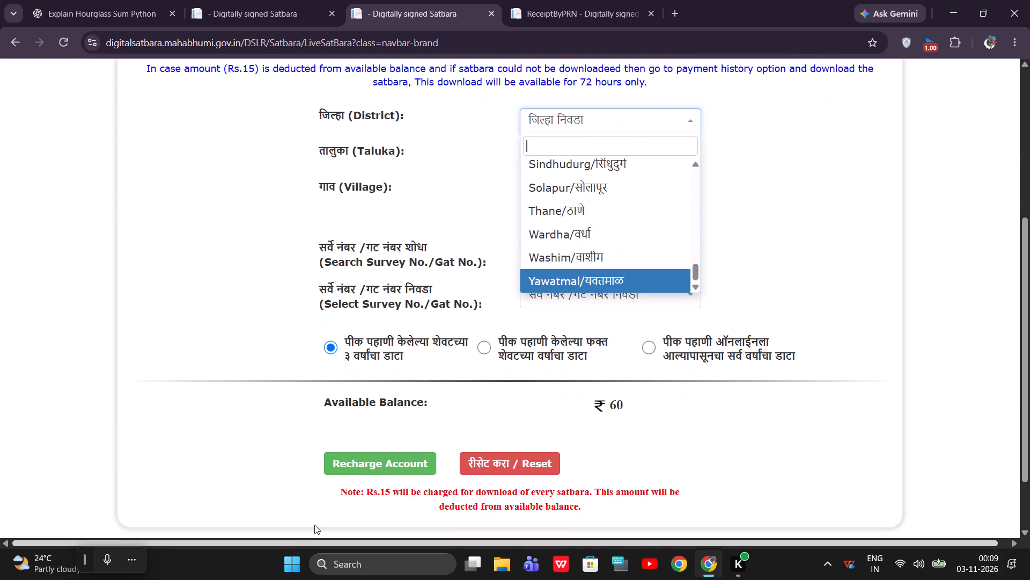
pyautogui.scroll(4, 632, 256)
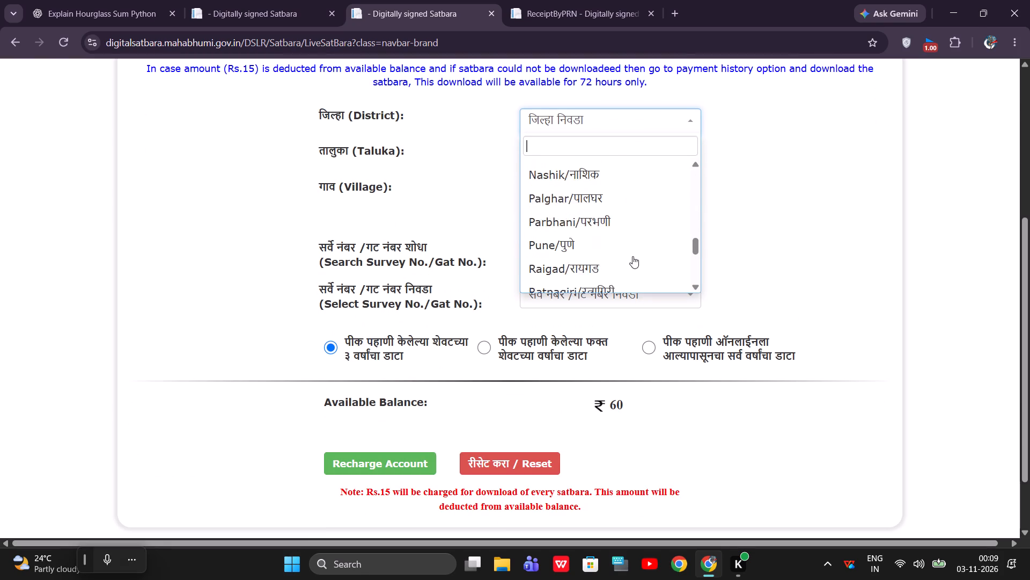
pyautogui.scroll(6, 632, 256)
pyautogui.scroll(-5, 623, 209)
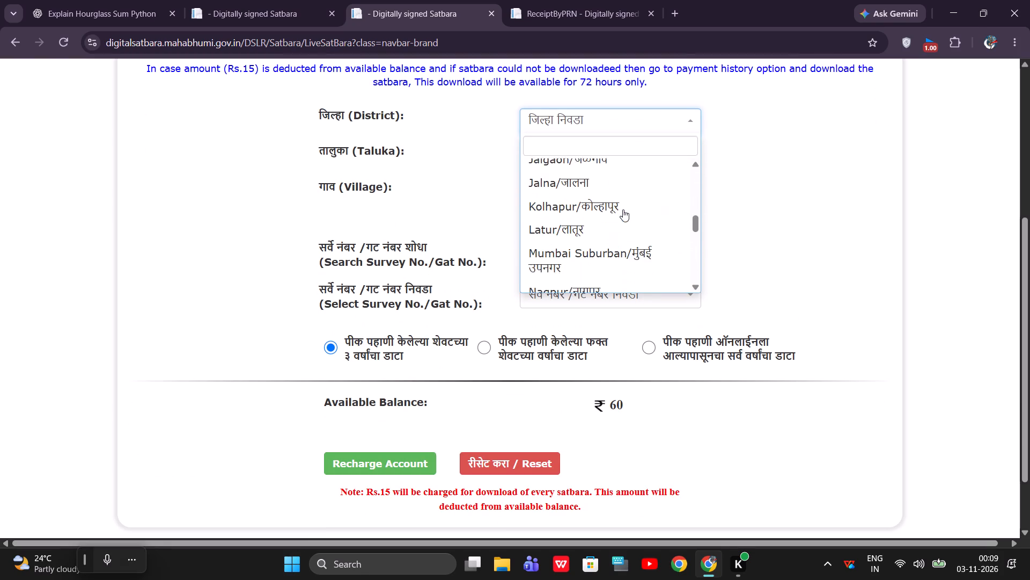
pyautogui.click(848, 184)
# Select Chhatrapati Sambhajinagar as the district and Vaijapur as the taluka for the digitally signed 7/12.
pyautogui.click(678, 120)
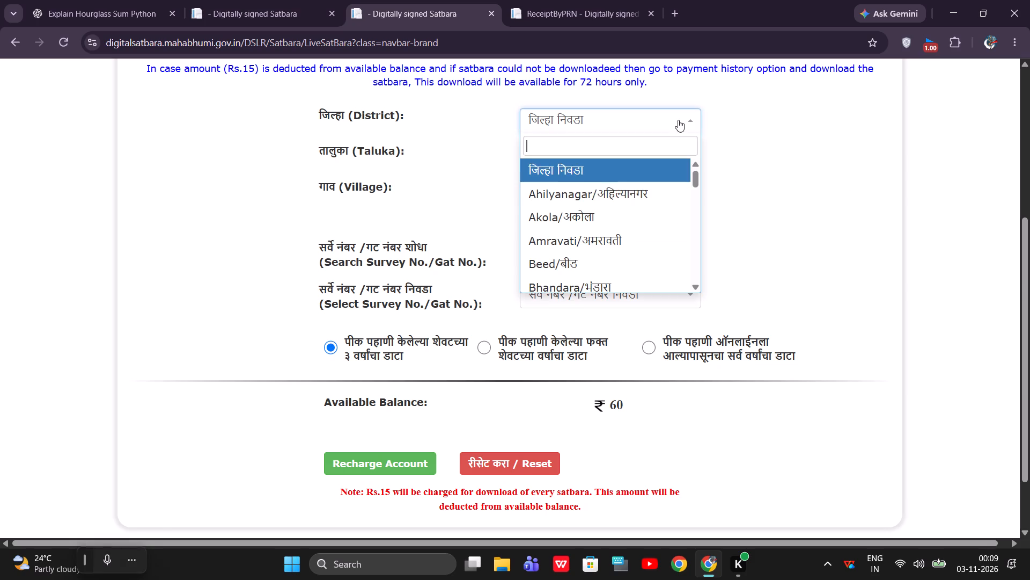
pyautogui.scroll(-7, 563, 246)
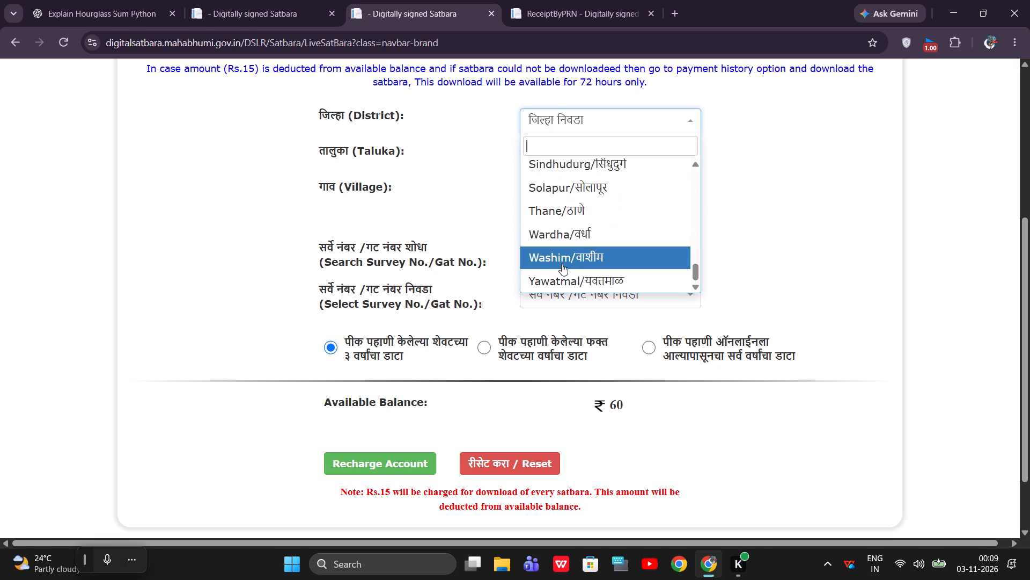
pyautogui.scroll(6, 590, 195)
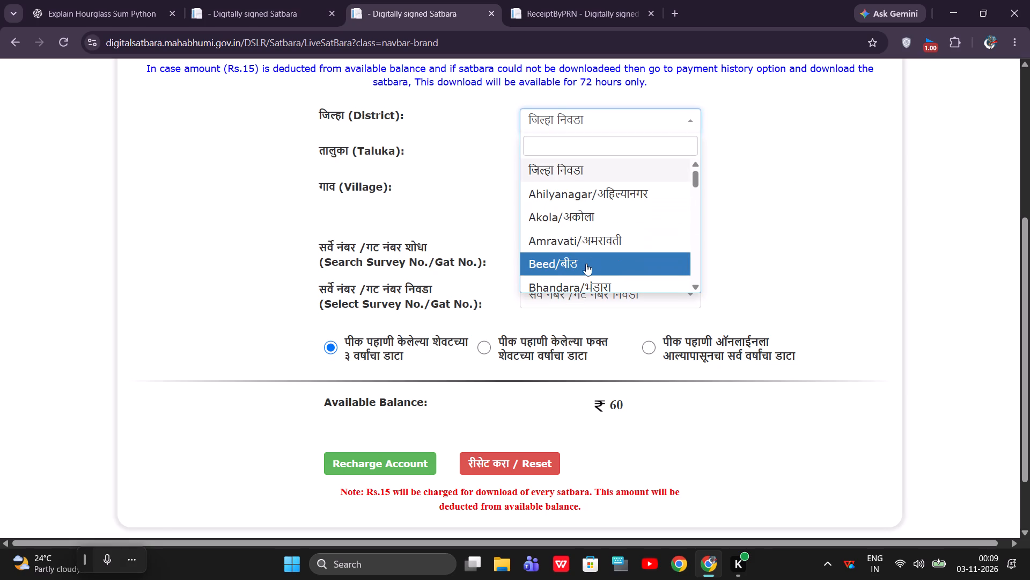
pyautogui.scroll(-2, 584, 266)
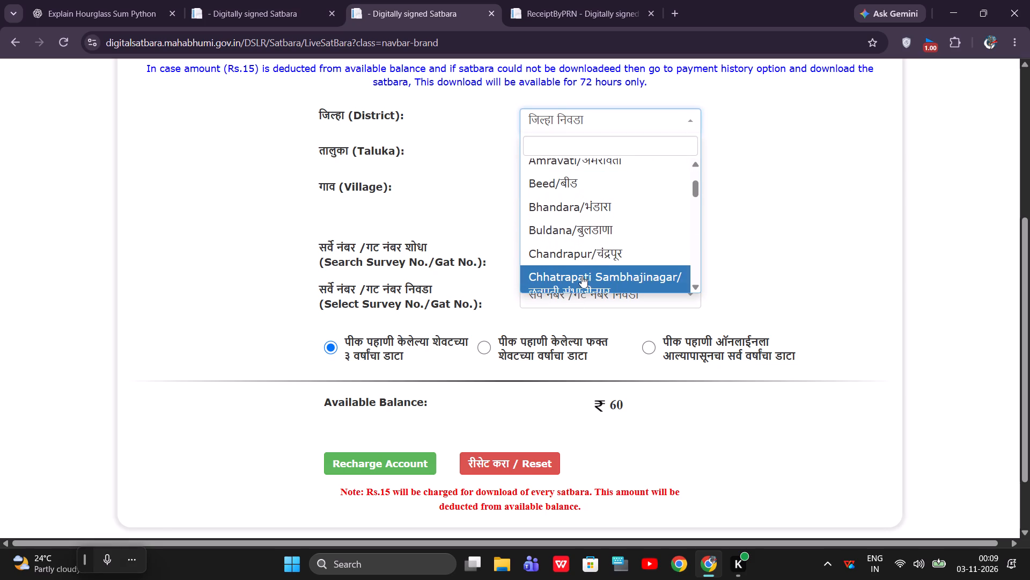
pyautogui.click(580, 277)
pyautogui.click(587, 161)
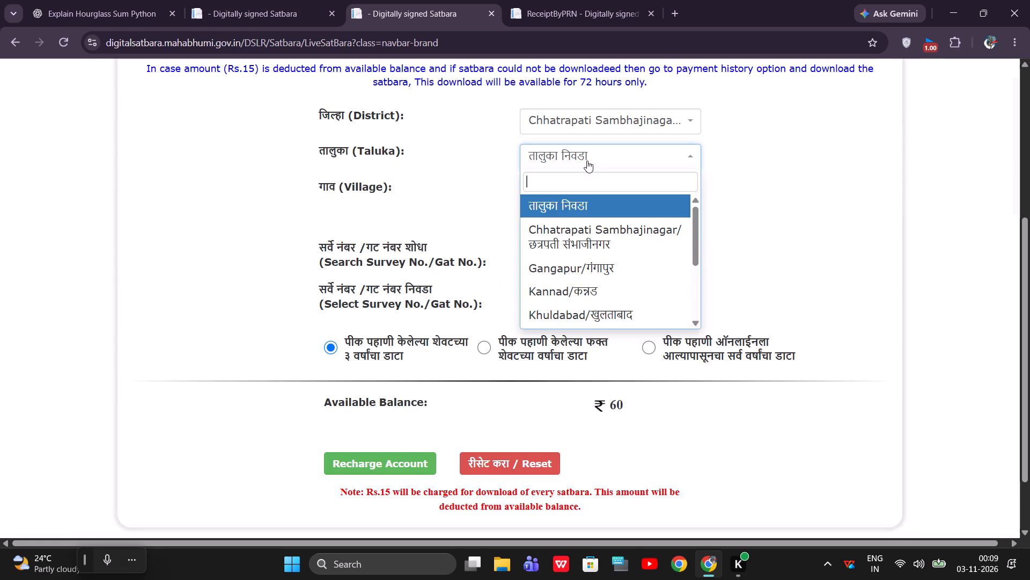
pyautogui.scroll(-8, 580, 245)
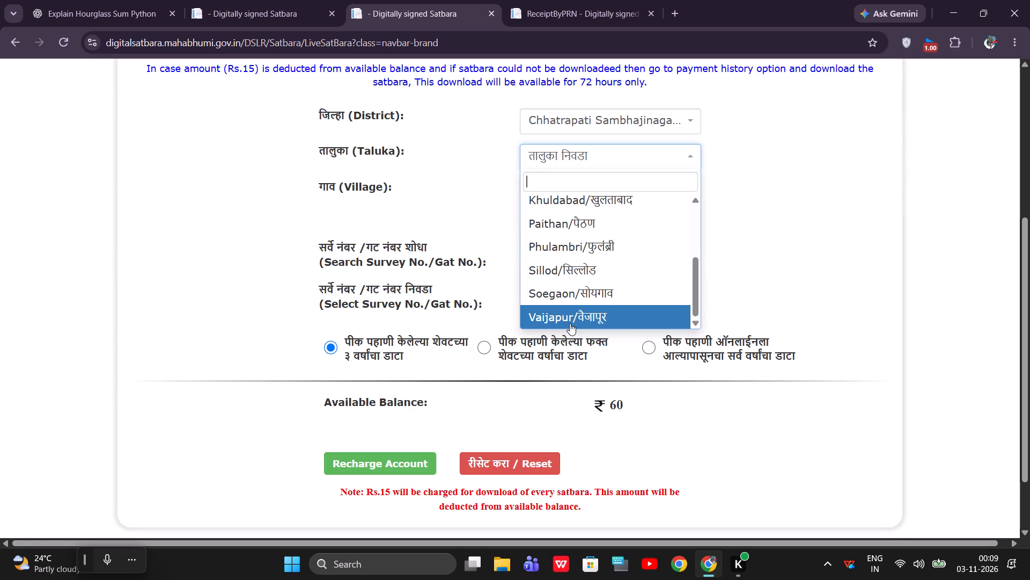
pyautogui.click(570, 323)
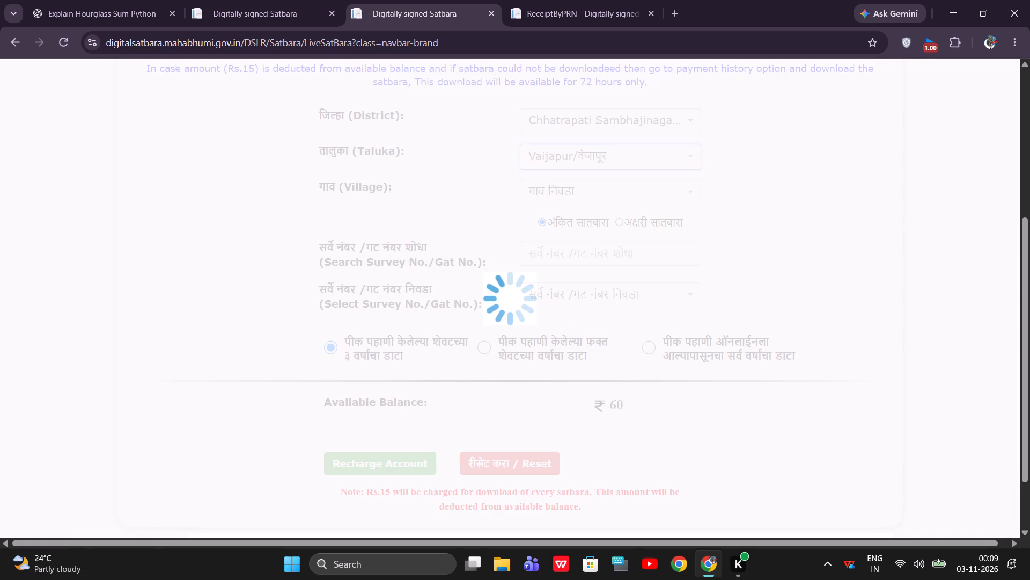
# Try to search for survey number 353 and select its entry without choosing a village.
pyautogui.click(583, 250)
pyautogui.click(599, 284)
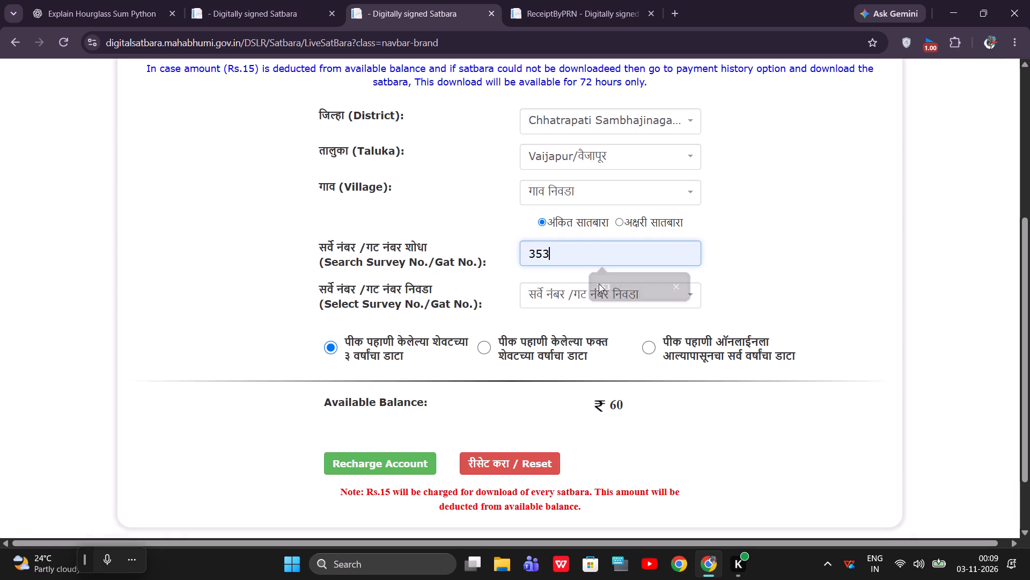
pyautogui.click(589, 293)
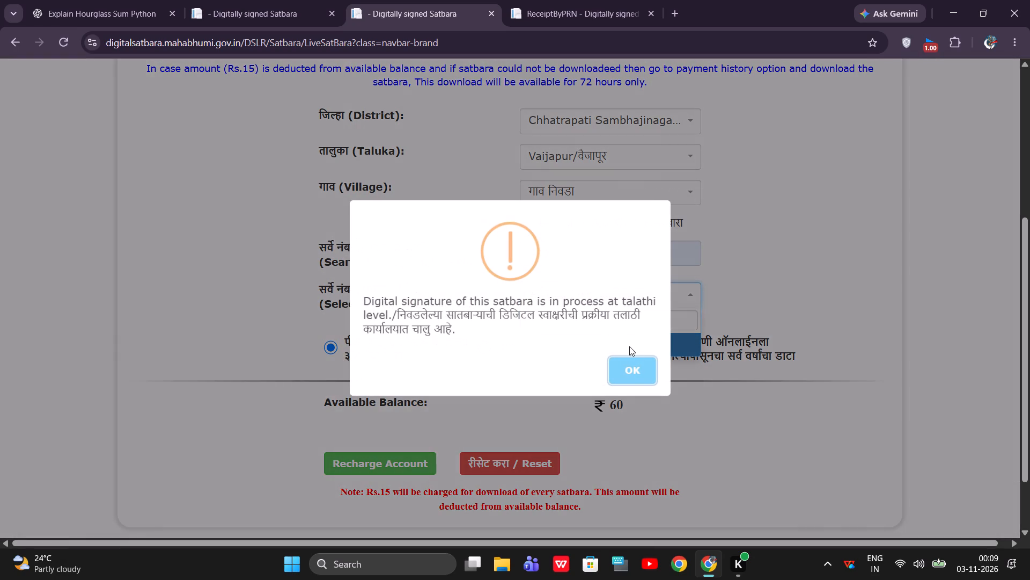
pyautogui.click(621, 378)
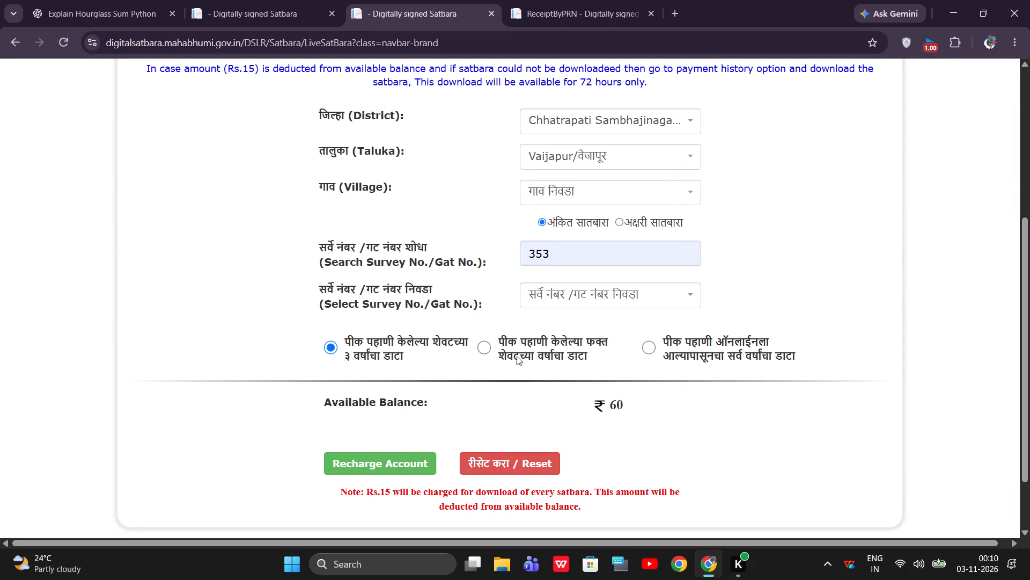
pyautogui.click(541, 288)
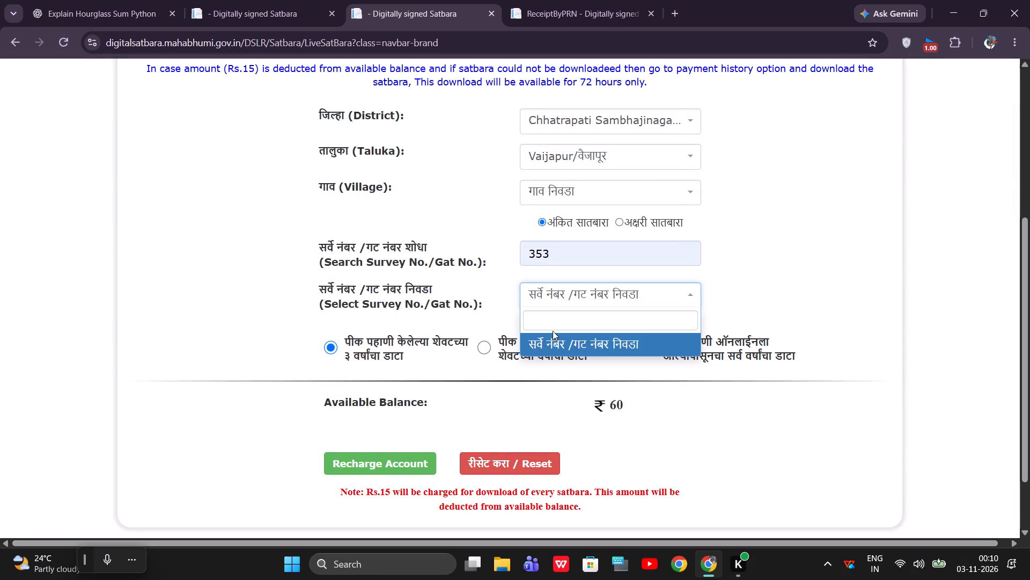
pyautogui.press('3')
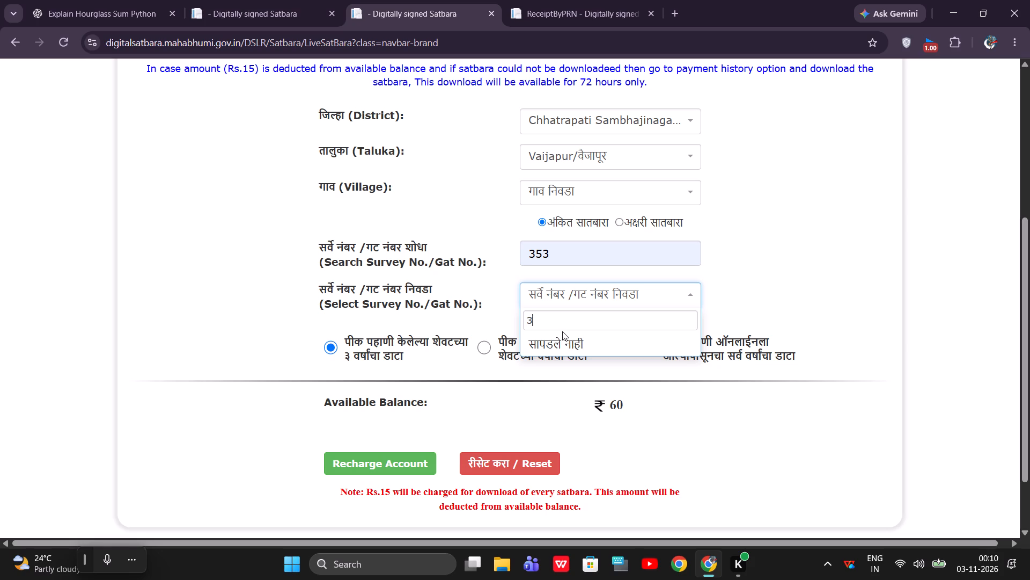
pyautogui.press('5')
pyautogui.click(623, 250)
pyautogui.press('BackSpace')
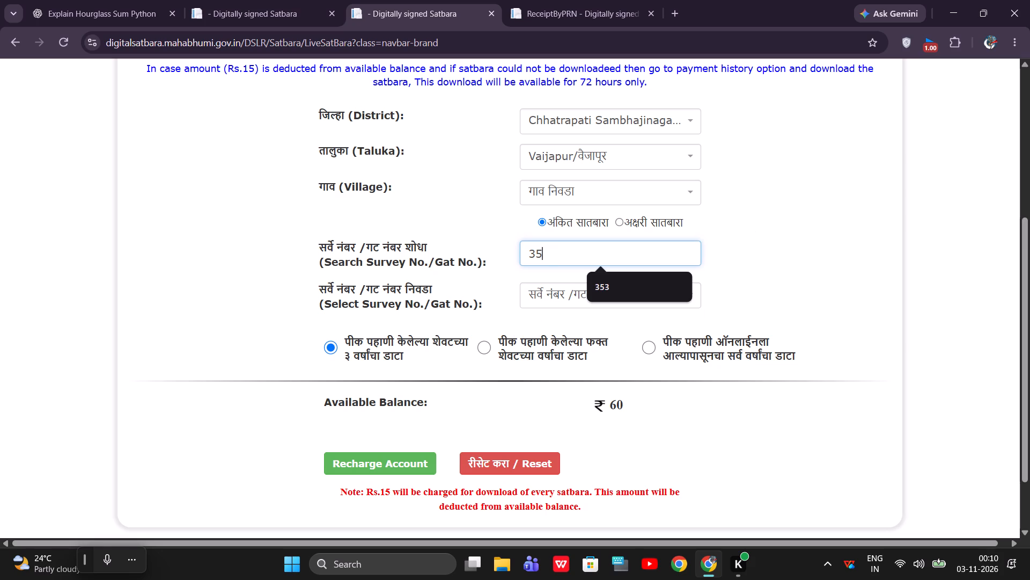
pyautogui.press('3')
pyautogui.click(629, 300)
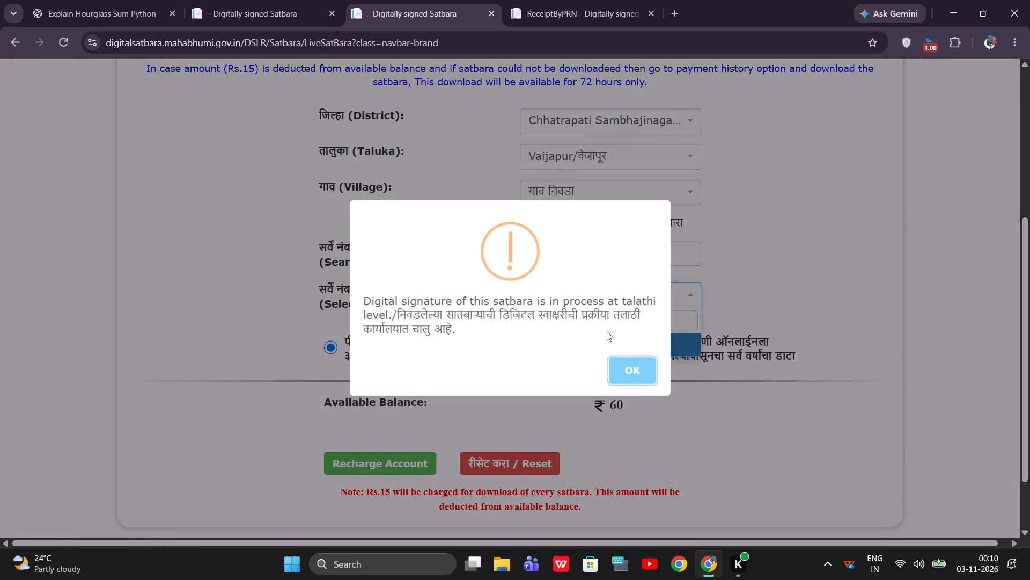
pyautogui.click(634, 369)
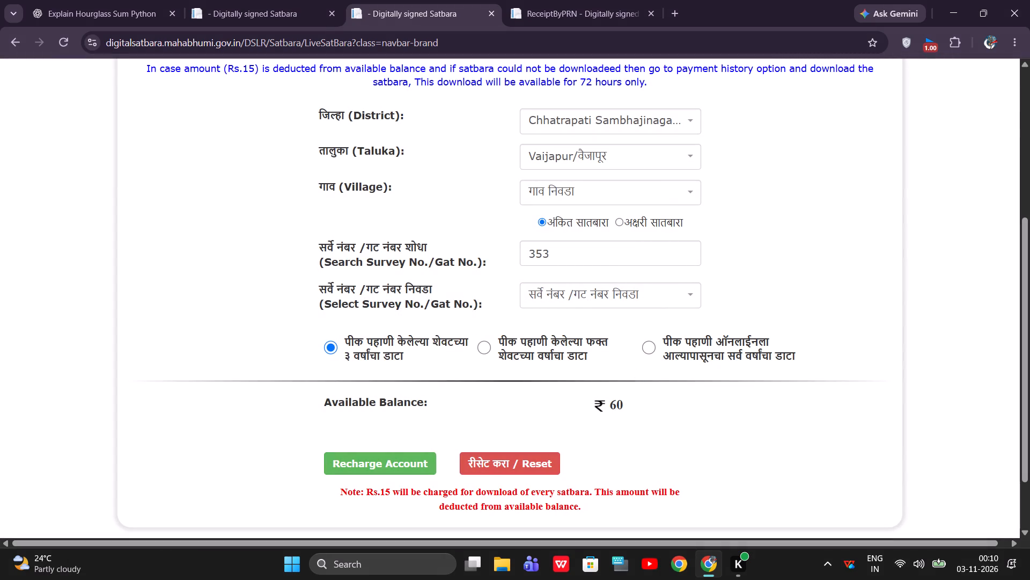
# Choose Vaijapur Gramin 2 as the village for the digitally signed 7/12.
pyautogui.click(565, 194)
pyautogui.scroll(-3, 571, 303)
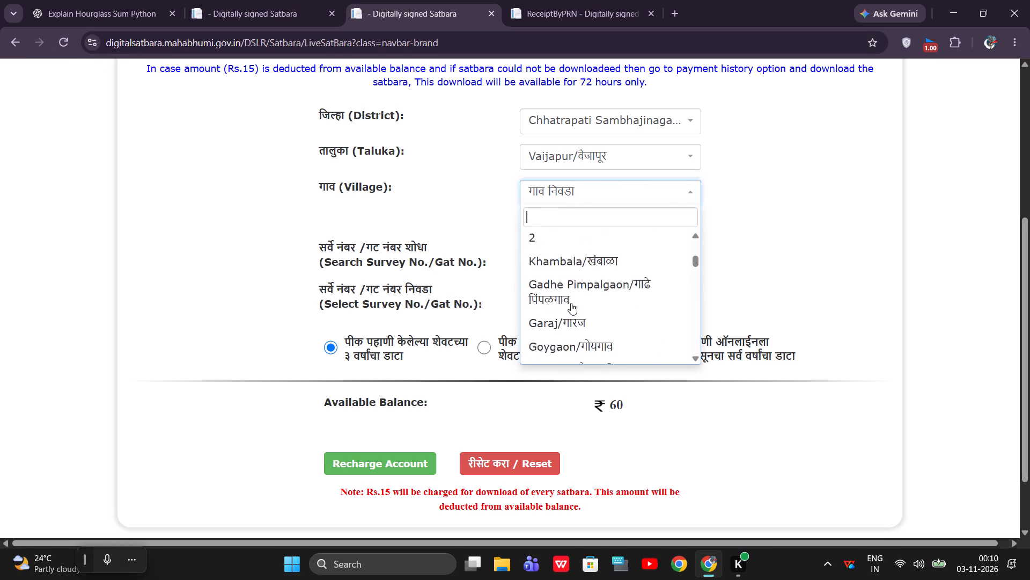
pyautogui.scroll(-13, 571, 303)
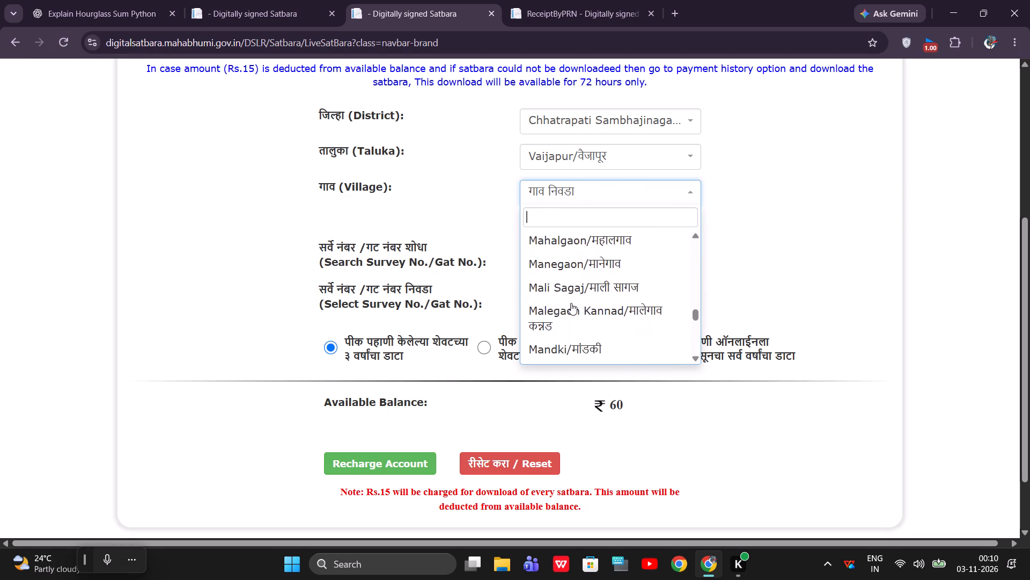
pyautogui.scroll(-12, 571, 303)
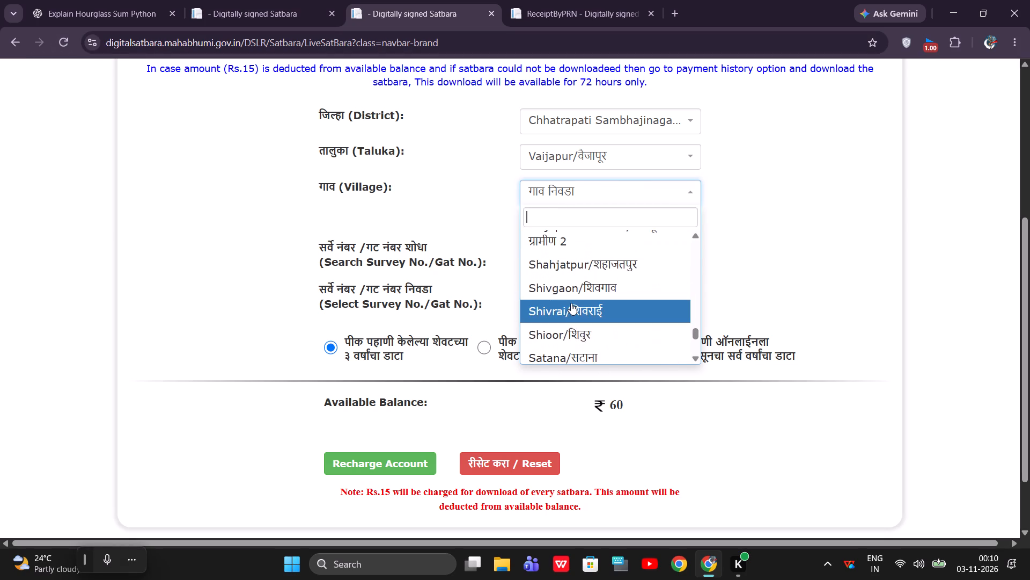
pyautogui.scroll(1, 571, 303)
pyautogui.click(569, 294)
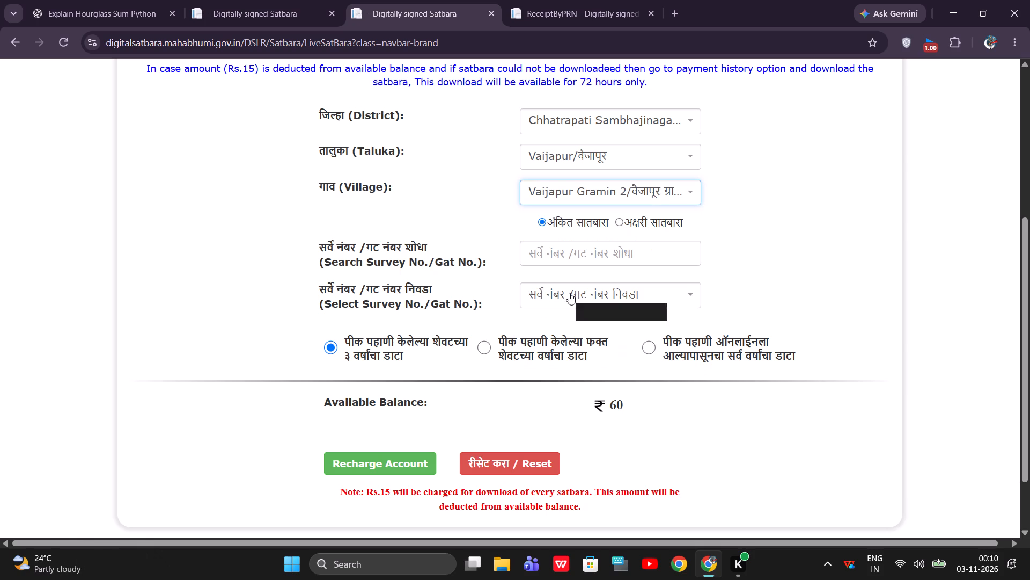
# Search survey number 353, select 353/1, and agree to download its digitally signed satbara.
pyautogui.click(582, 257)
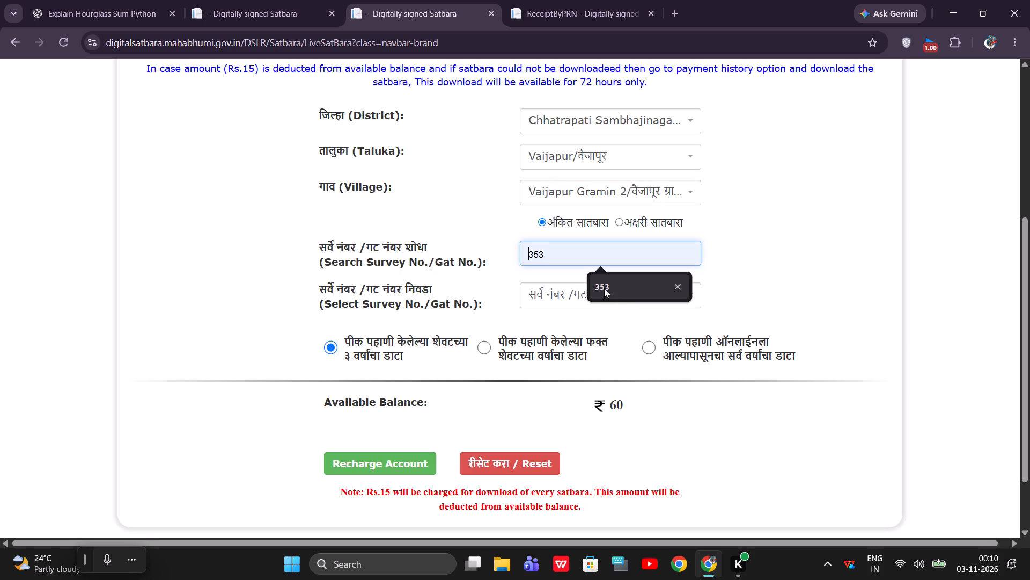
pyautogui.click(604, 288)
pyautogui.click(584, 295)
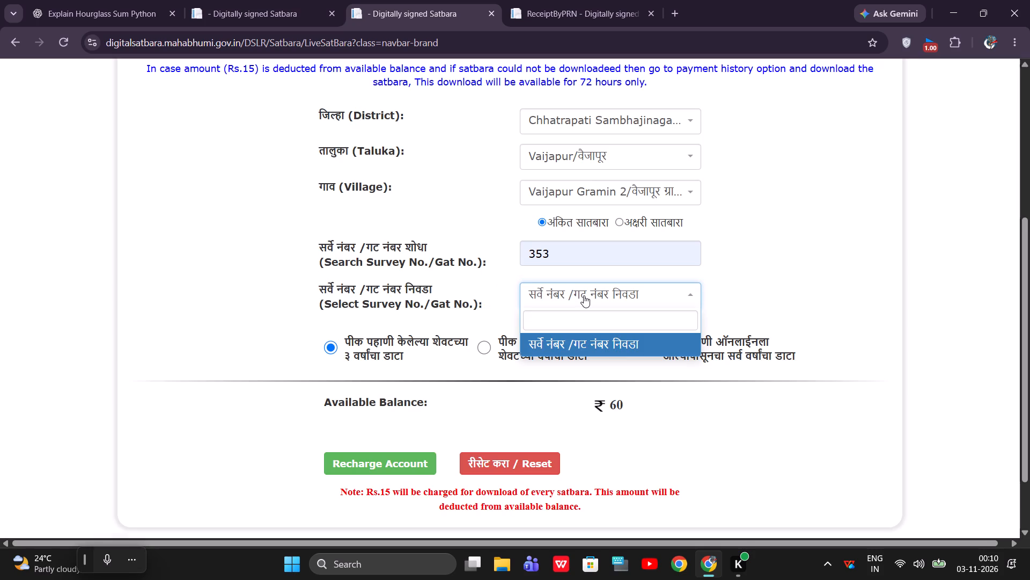
pyautogui.press('3')
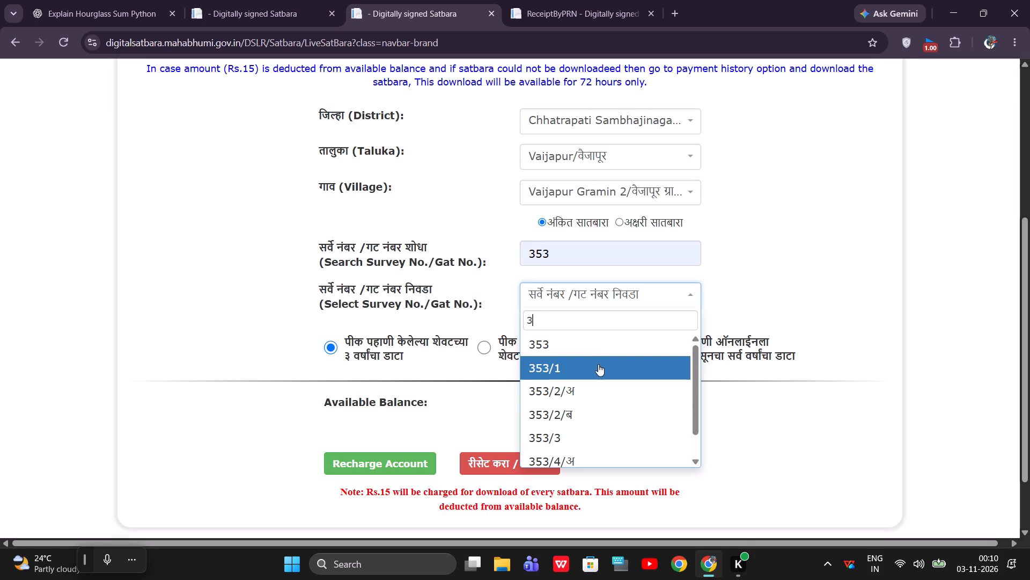
pyautogui.click(577, 364)
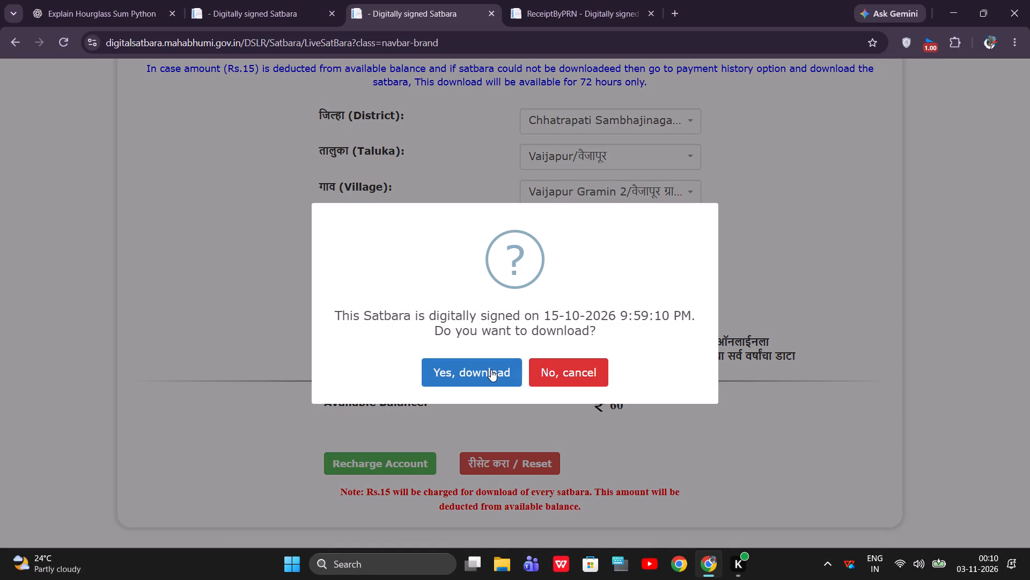
pyautogui.click(491, 369)
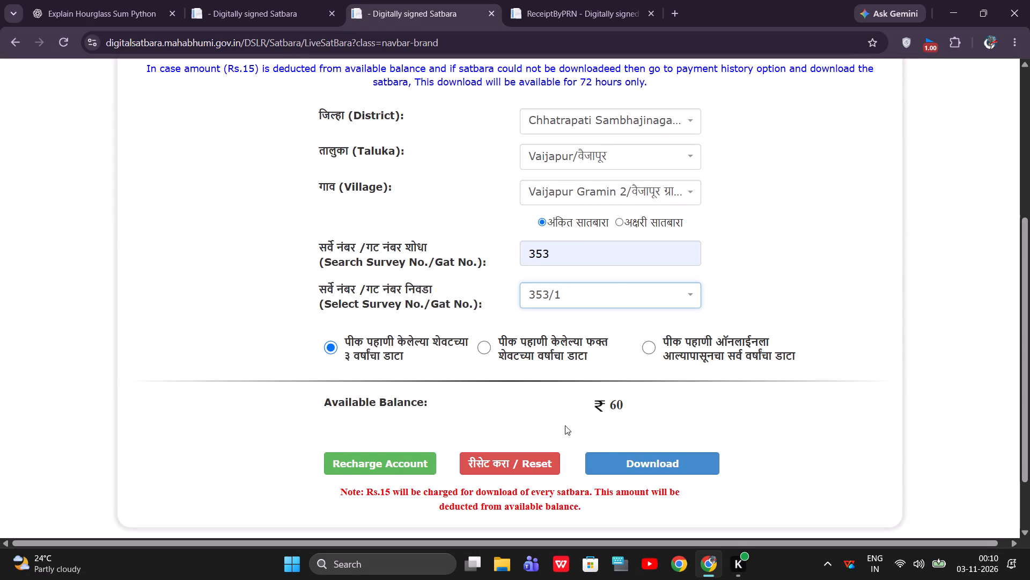
# Download the satbara for 353/1, accepting the Rs.15 deduction from the available balance.
pyautogui.click(612, 459)
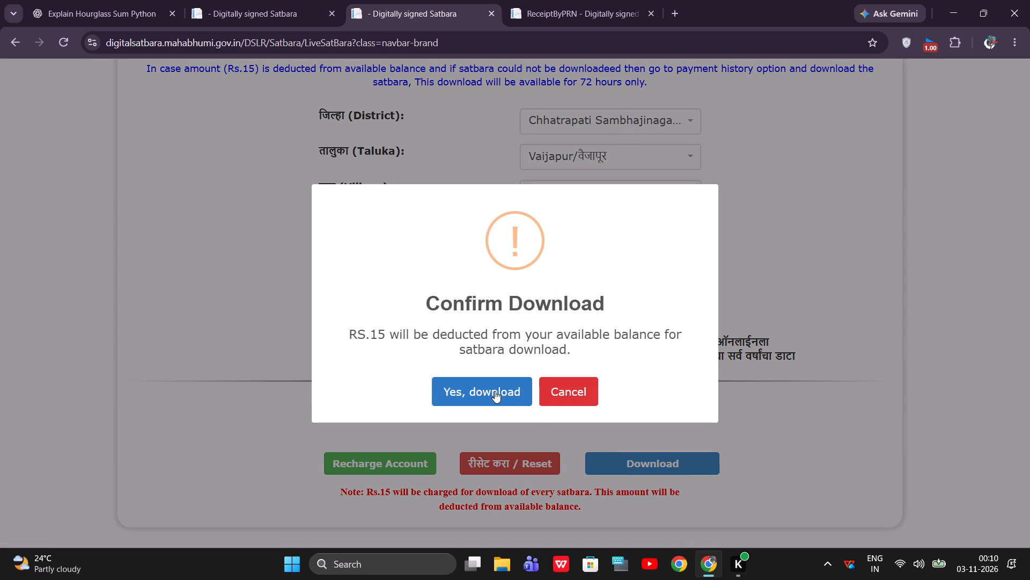
pyautogui.click(495, 388)
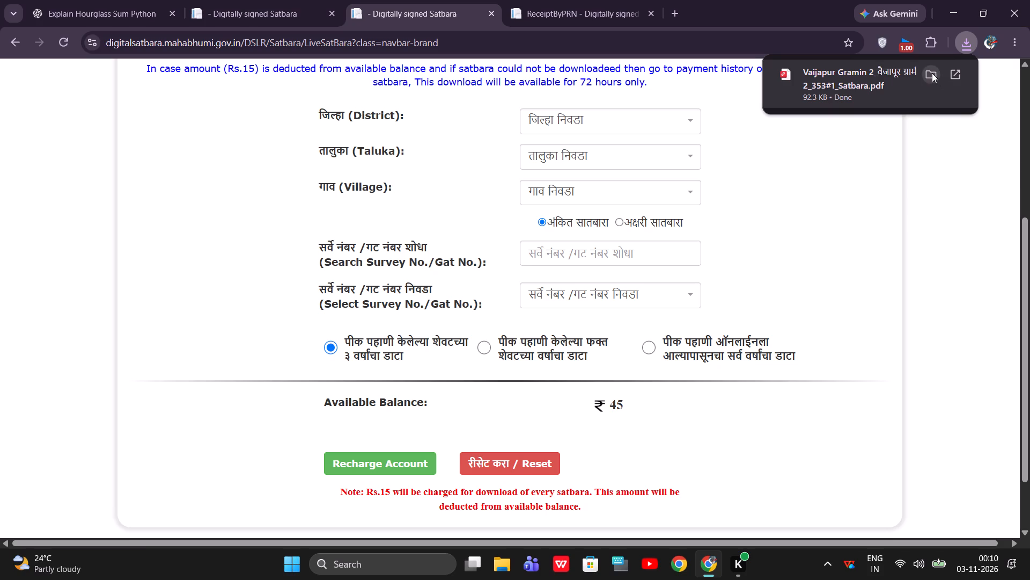
pyautogui.click(932, 73)
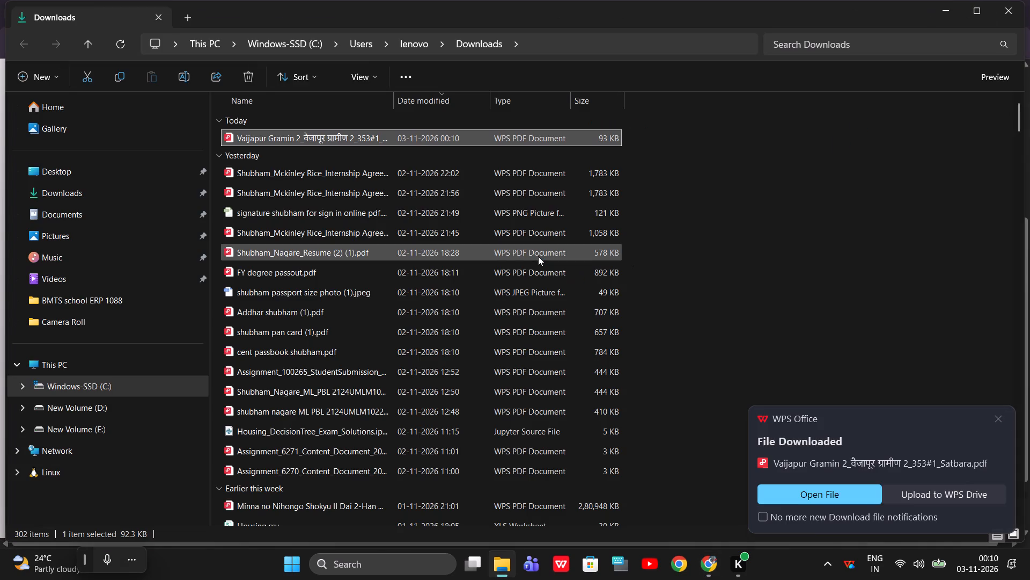
pyautogui.doubleClick(316, 133)
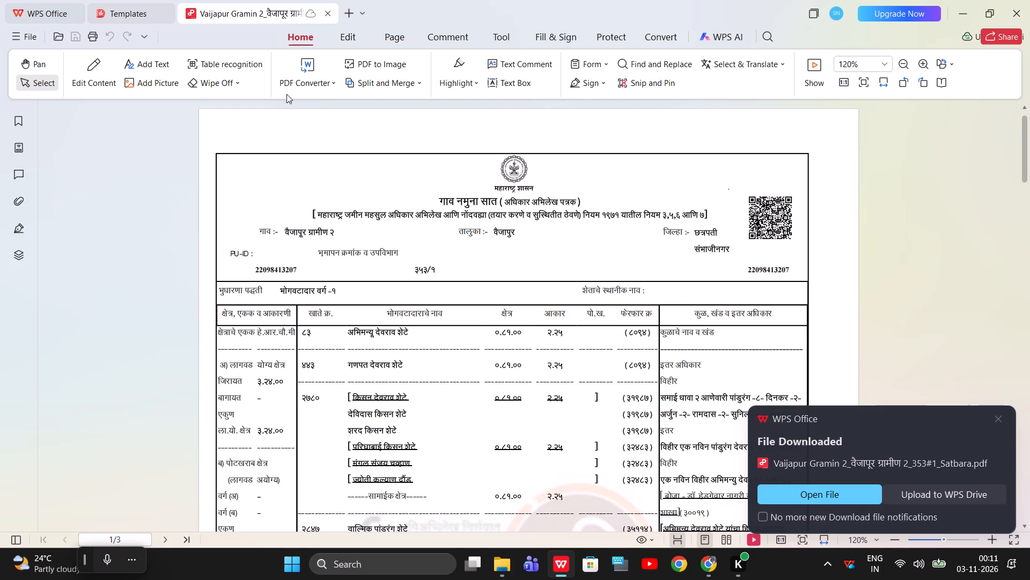
# Review all three pages of the satbara PDF, examining the landholder details, crop records, QR codes and digital signature marks.
pyautogui.scroll(-3, 385, 259)
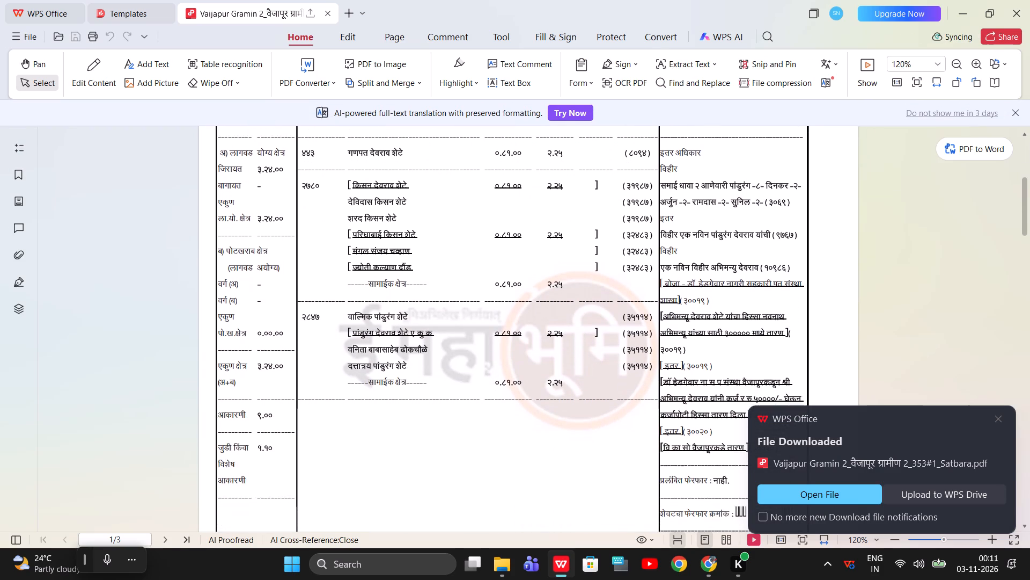
pyautogui.scroll(-7, 385, 259)
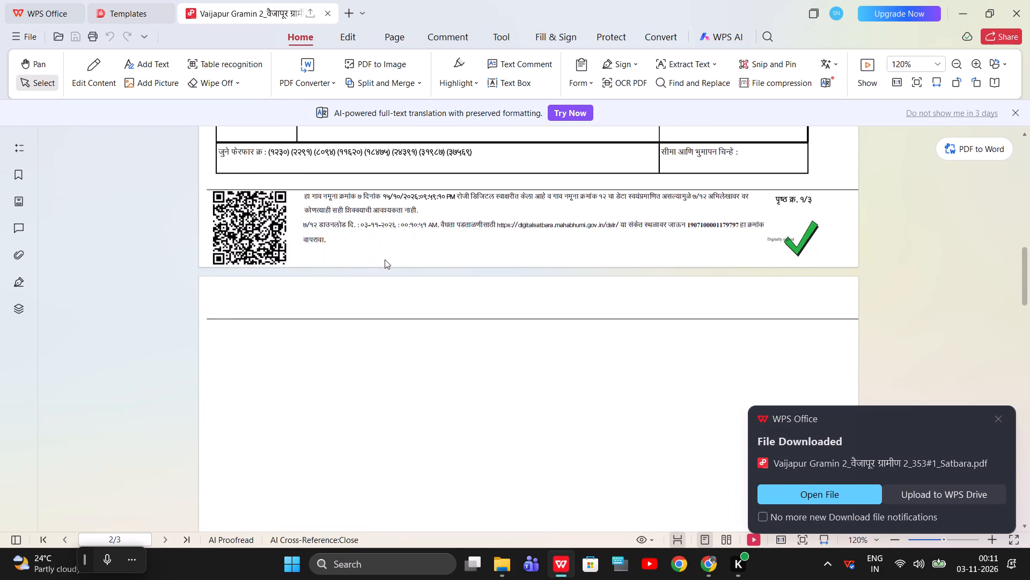
pyautogui.scroll(-6, 783, 277)
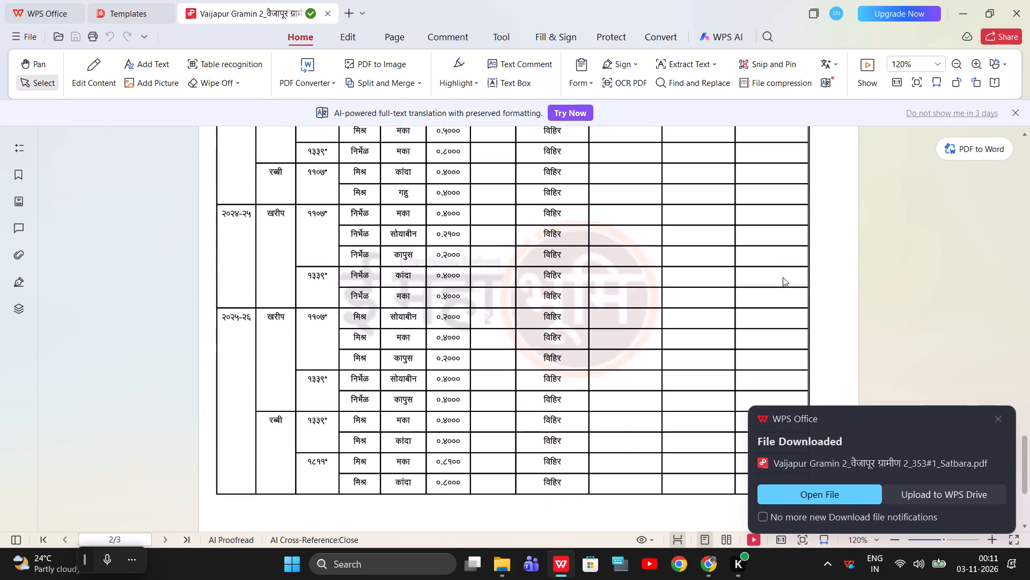
pyautogui.scroll(-3, 783, 277)
pyautogui.scroll(4, 783, 277)
pyautogui.scroll(-1, 783, 277)
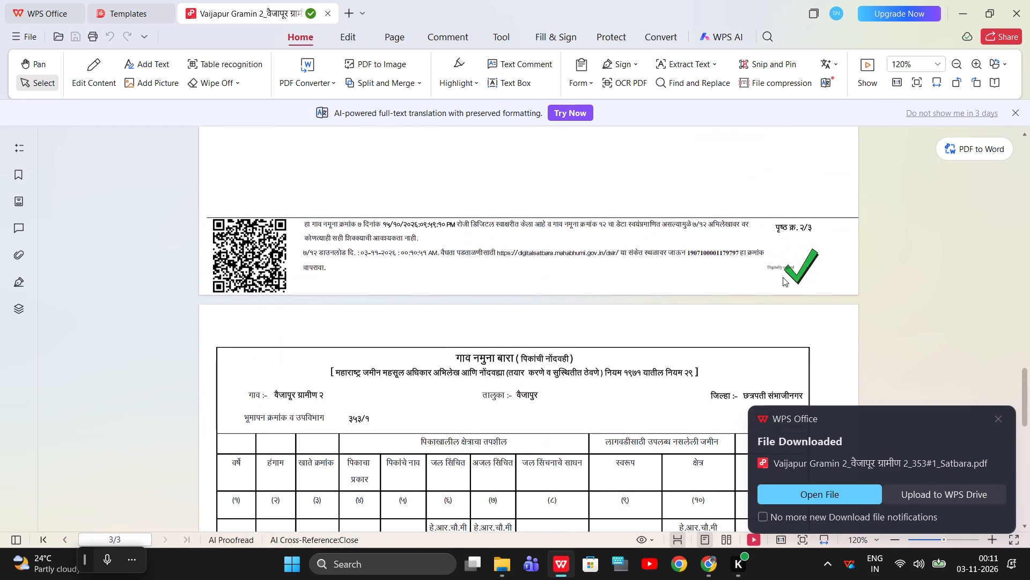
pyautogui.scroll(-3, 783, 277)
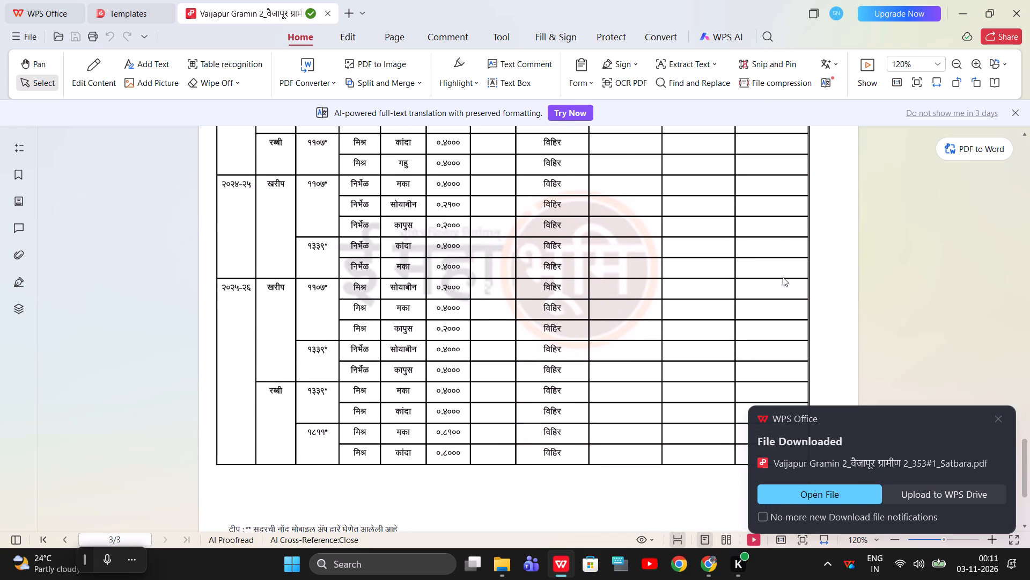
pyautogui.scroll(-1, 783, 277)
pyautogui.scroll(8, 783, 277)
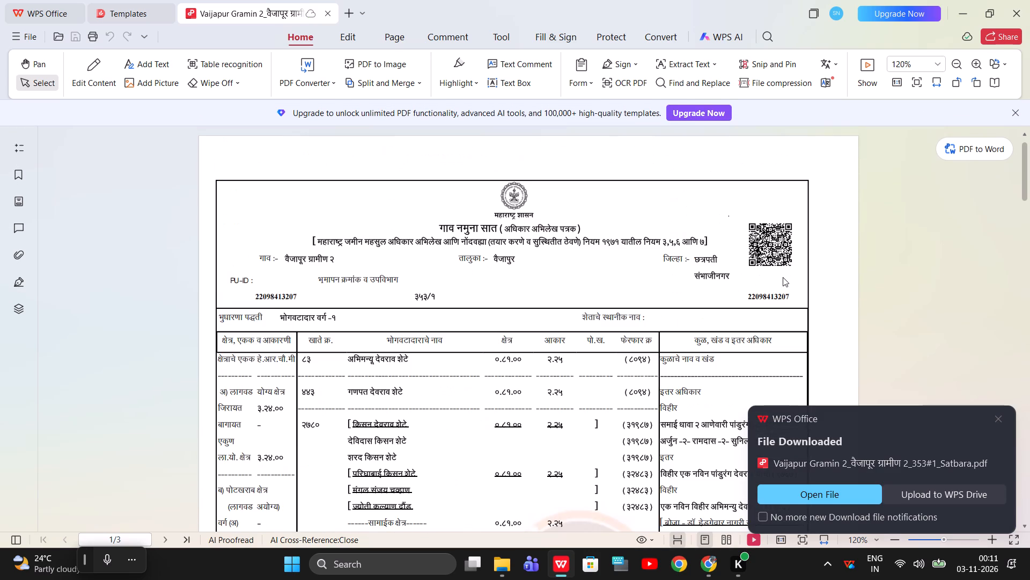
pyautogui.scroll(1, 783, 277)
pyautogui.scroll(-1, 264, 417)
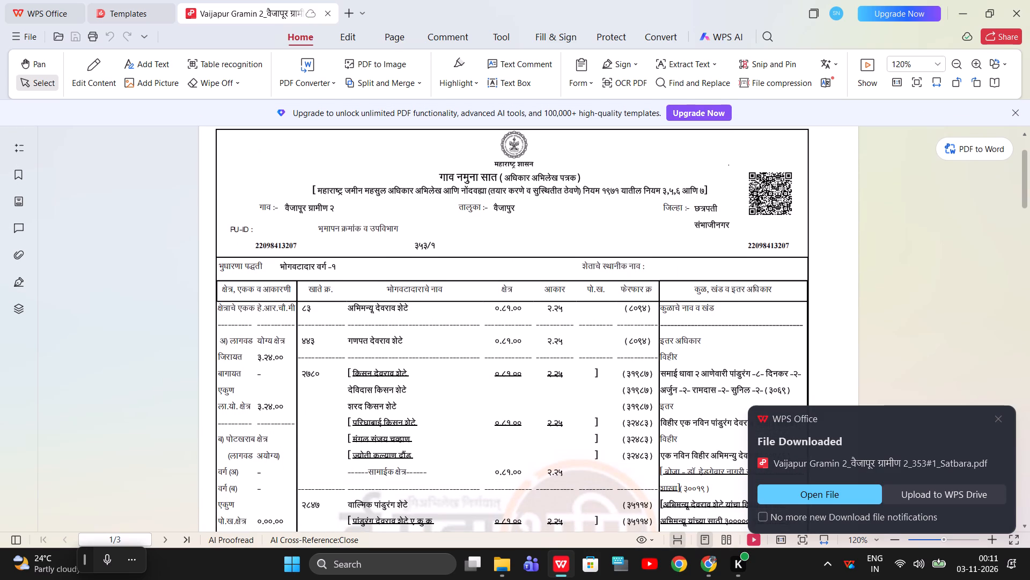
pyautogui.scroll(-6, 571, 336)
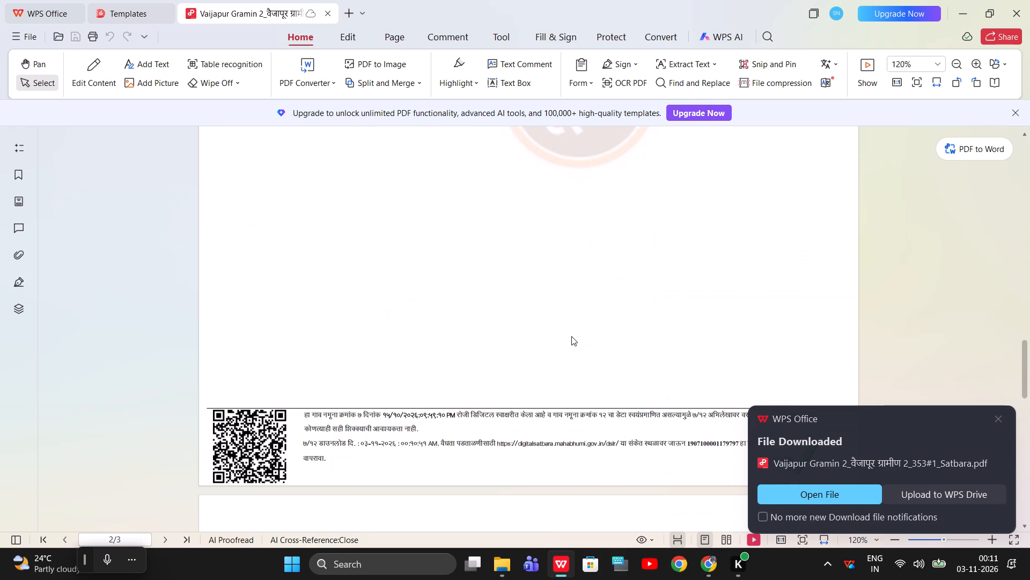
pyautogui.scroll(-2, 571, 336)
pyautogui.scroll(8, 571, 336)
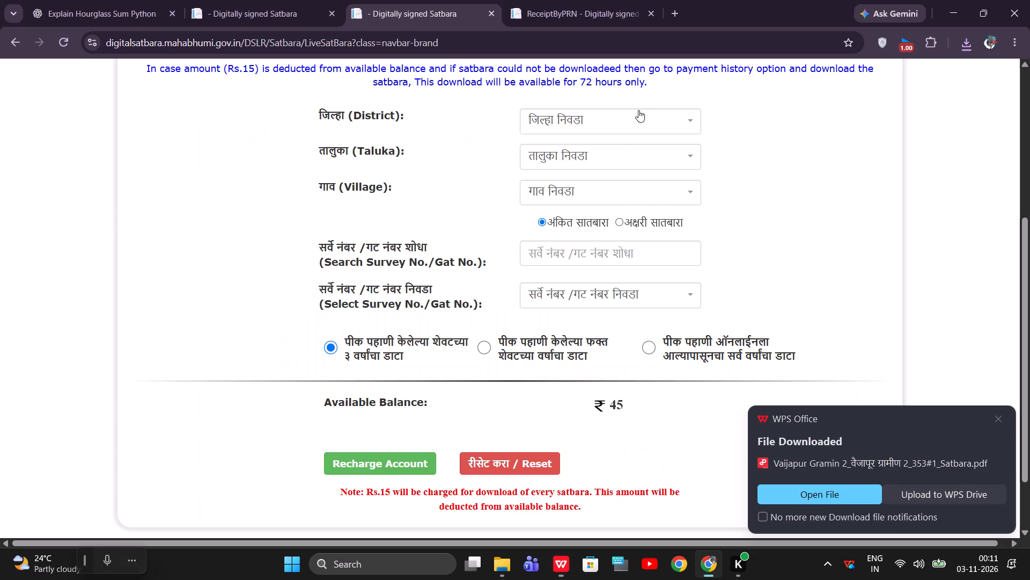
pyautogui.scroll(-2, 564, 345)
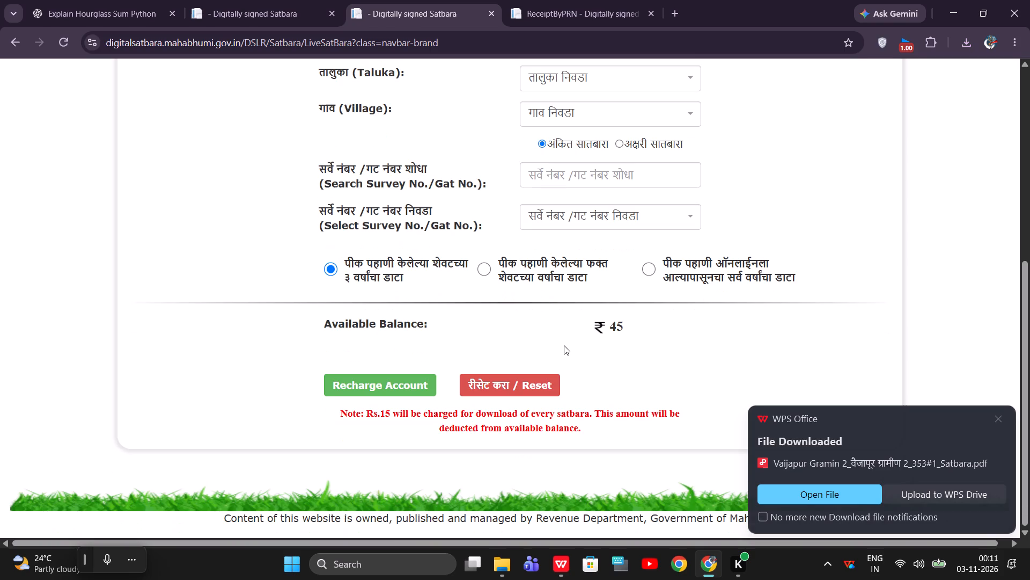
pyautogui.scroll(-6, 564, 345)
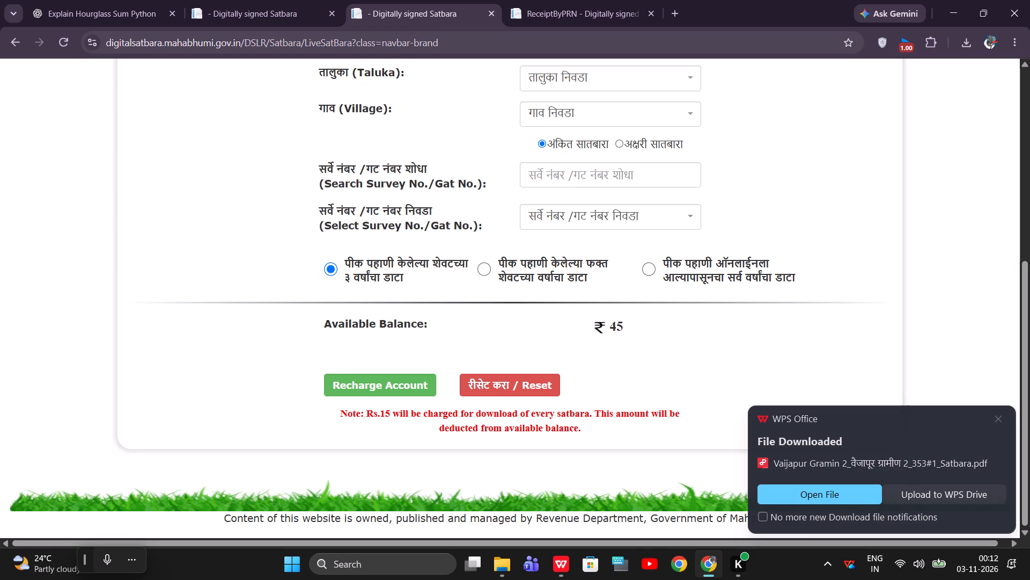
# Dismiss the WPS Office notification about the downloaded satbara file.
pyautogui.click(997, 414)
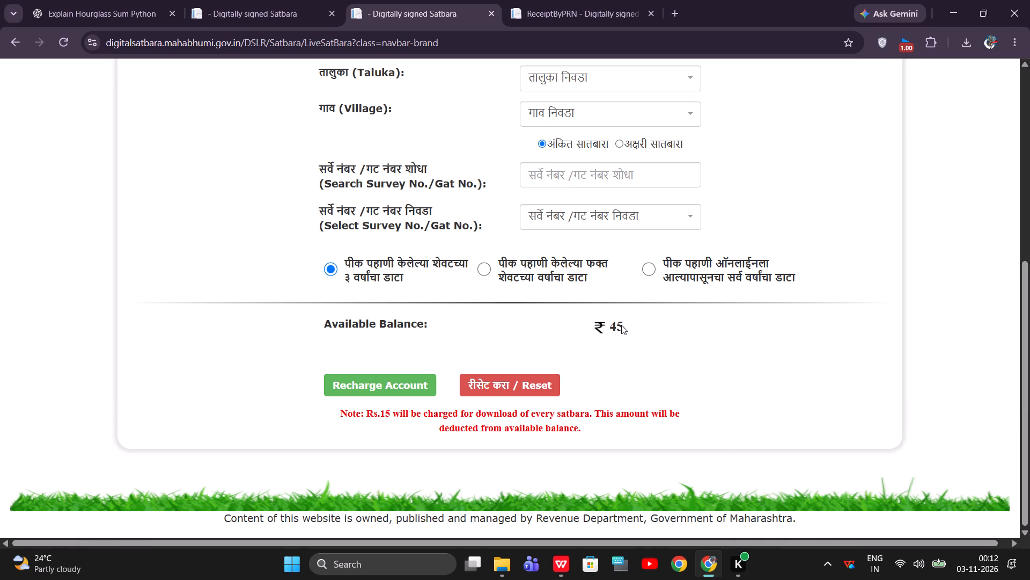
# Check the 7/12 download charges receipt against the available balance shown on the two digitally signed satbara pages.
pyautogui.scroll(-2, 619, 324)
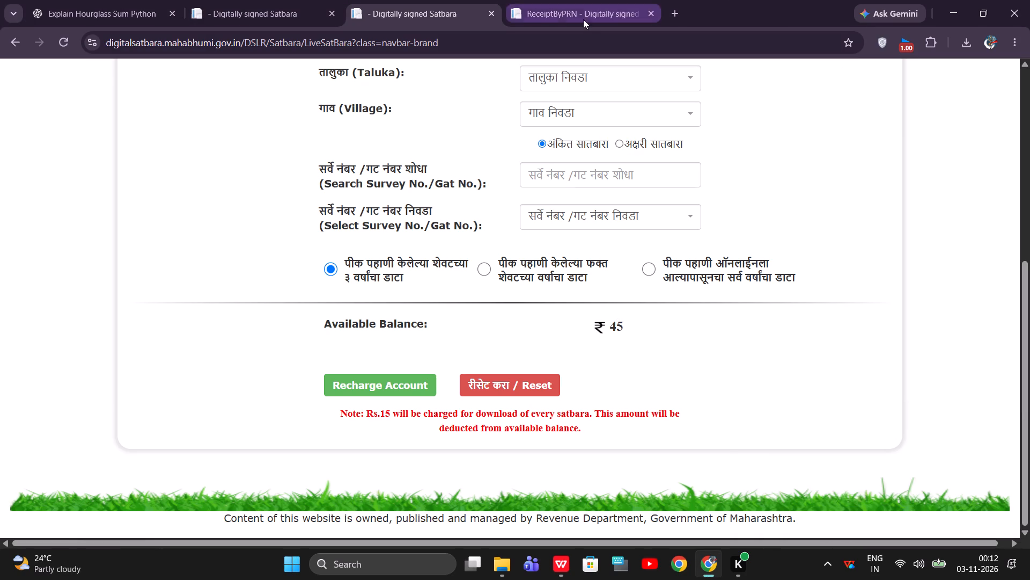
pyautogui.click(558, 0)
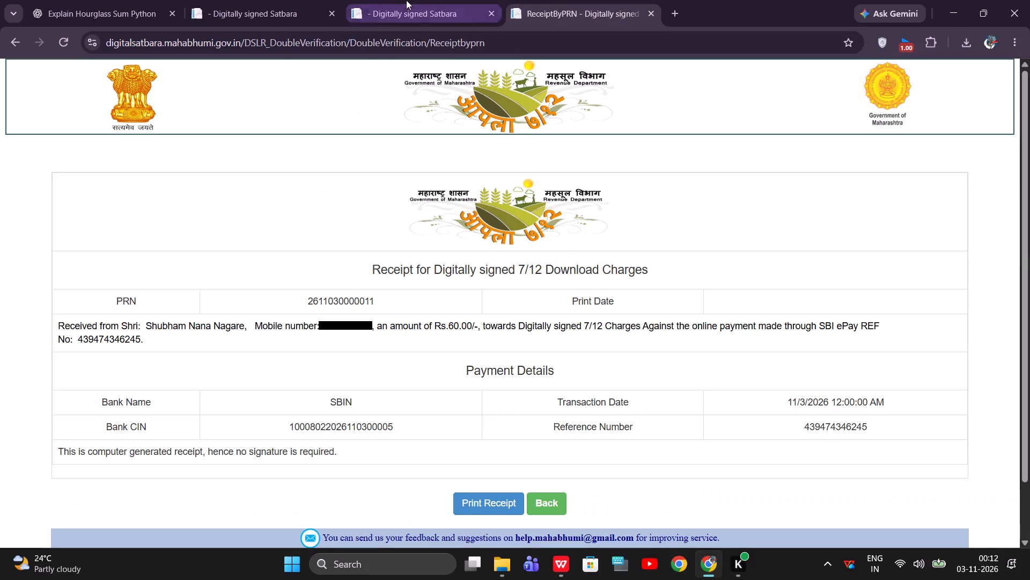
pyautogui.click(403, 0)
pyautogui.scroll(-4, 483, 214)
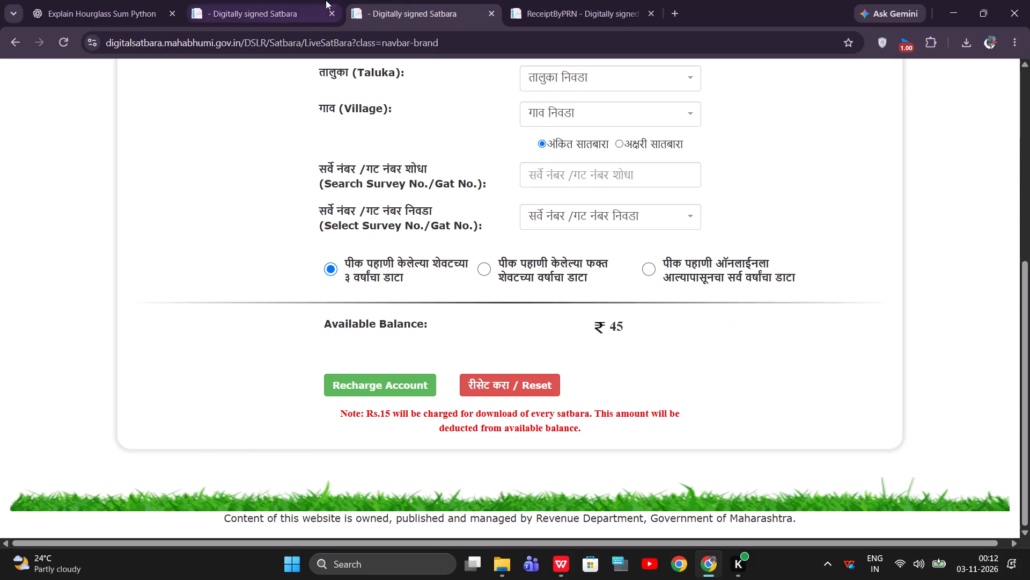
pyautogui.click(275, 0)
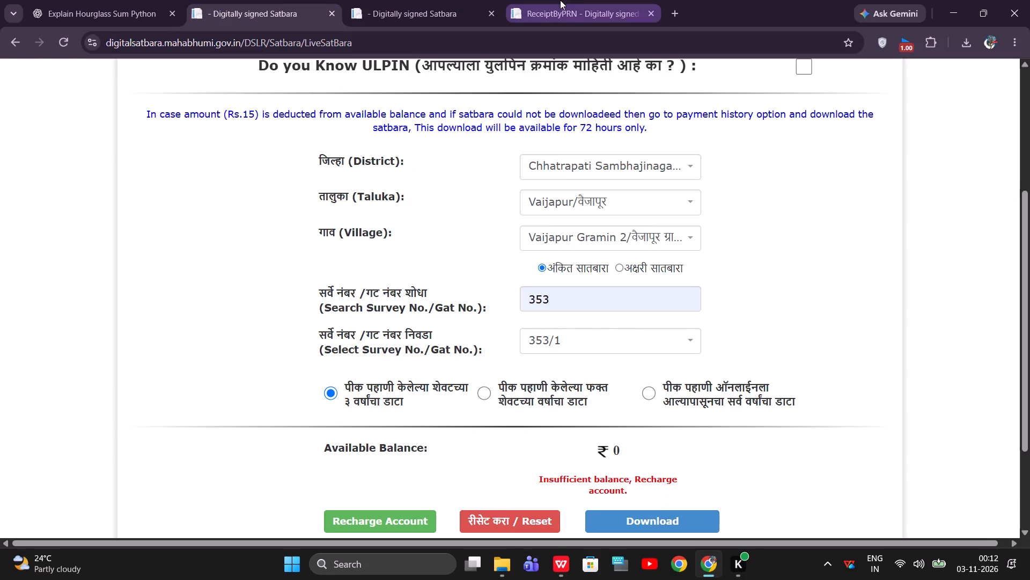
pyautogui.click(560, 0)
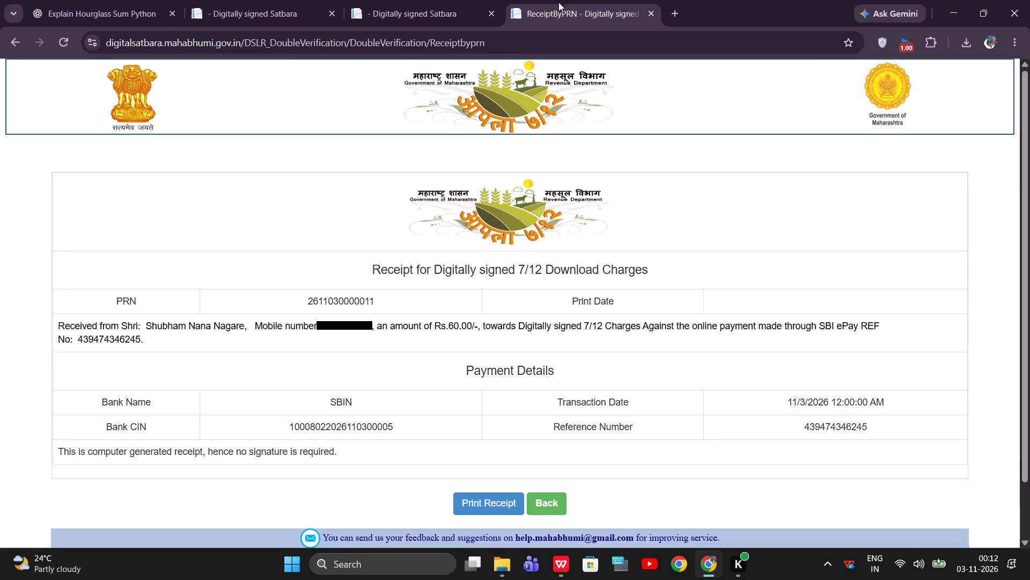
pyautogui.click(423, 0)
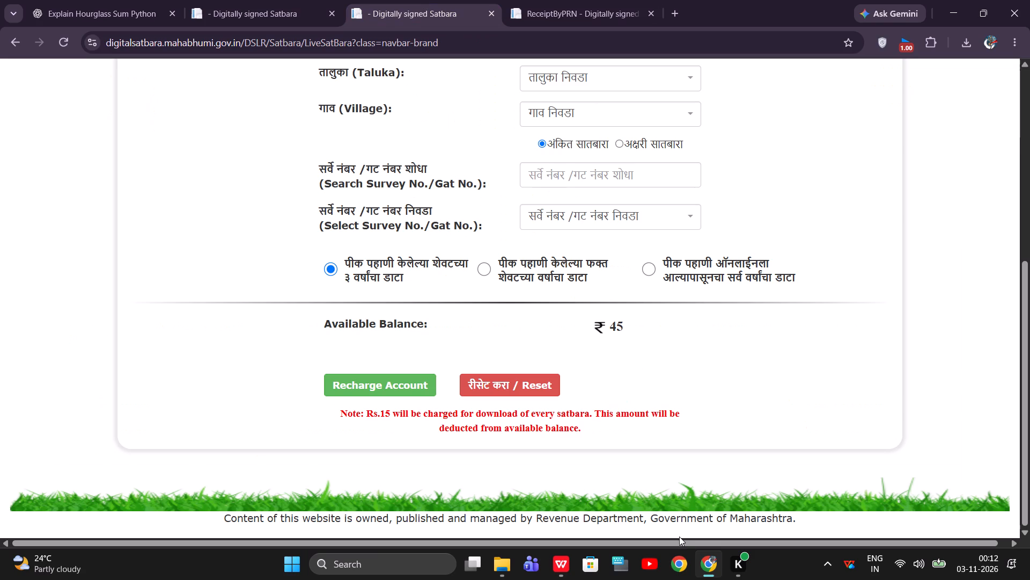
# Minimise the browser and the open satbara PDF in WPS Office to reach the Downloads folder in File Explorer.
pyautogui.click(710, 570)
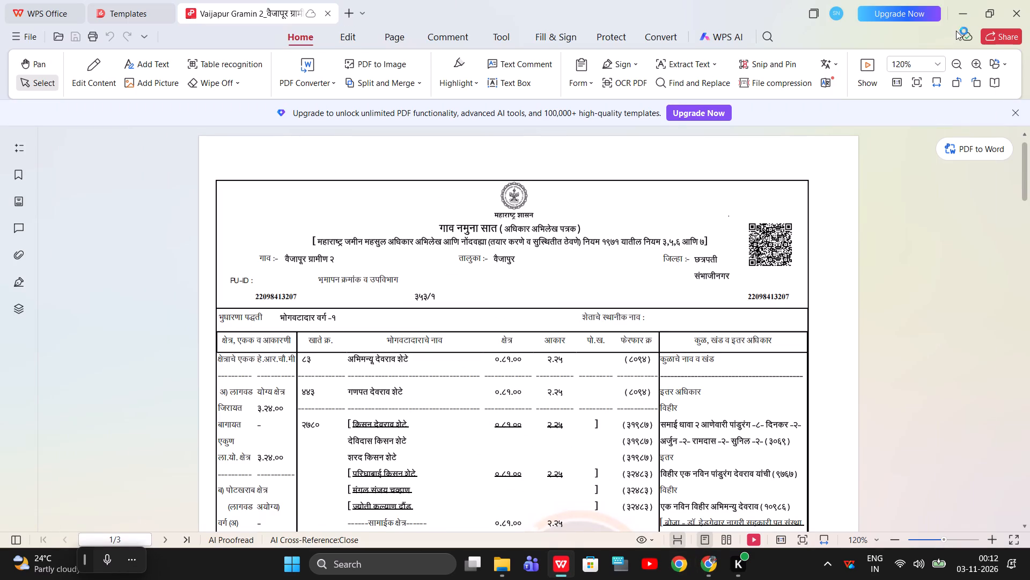
pyautogui.click(962, 15)
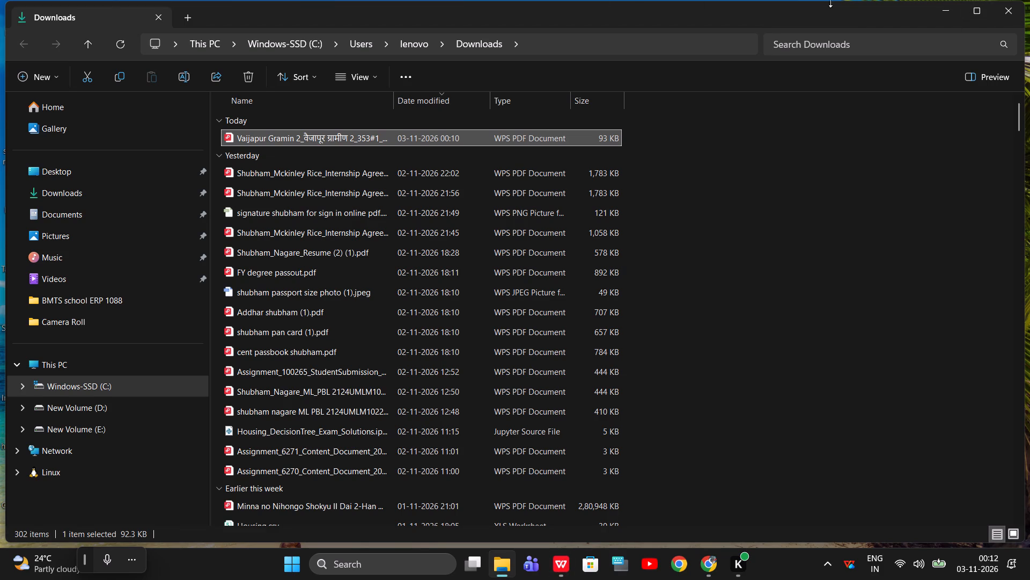
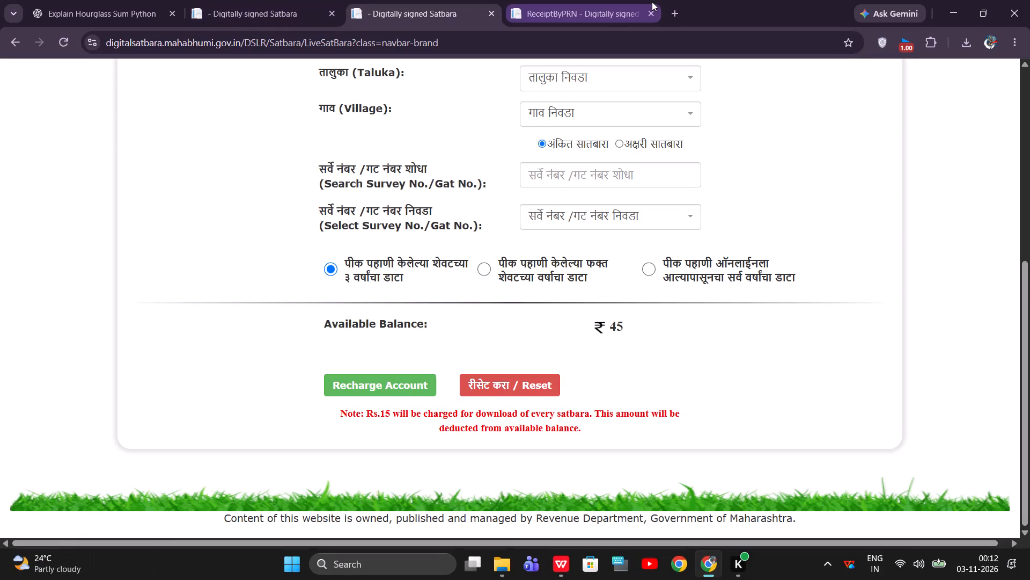
# Open WhatsApp Web (web.whatsapp.com) in a new browser tab.
pyautogui.click(672, 10)
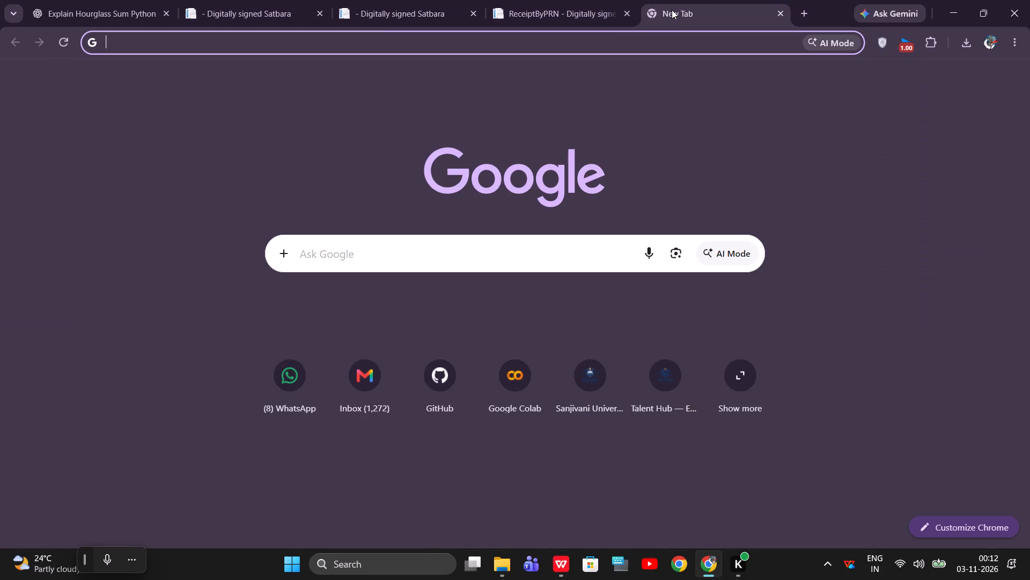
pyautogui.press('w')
pyautogui.press('Return')
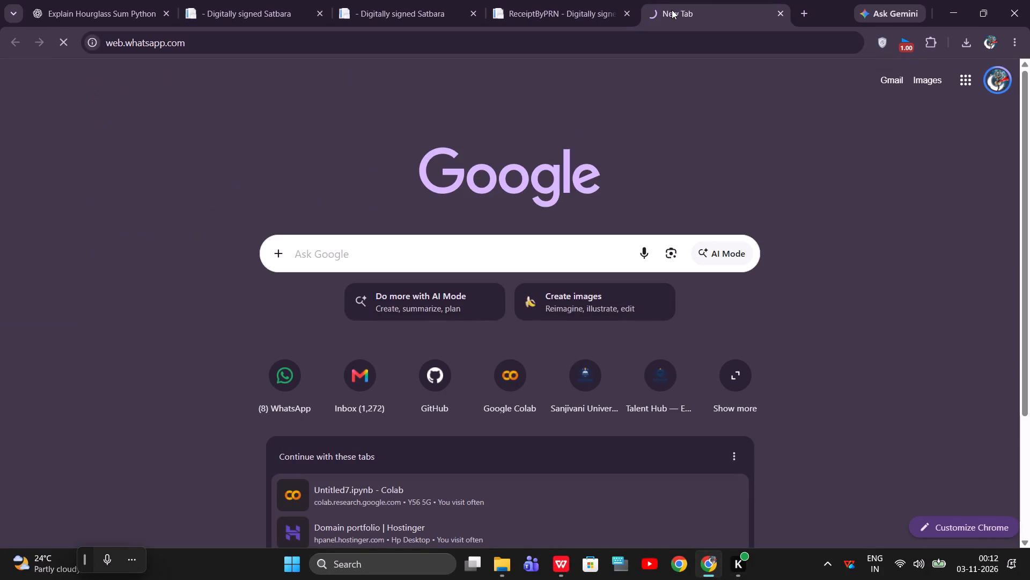